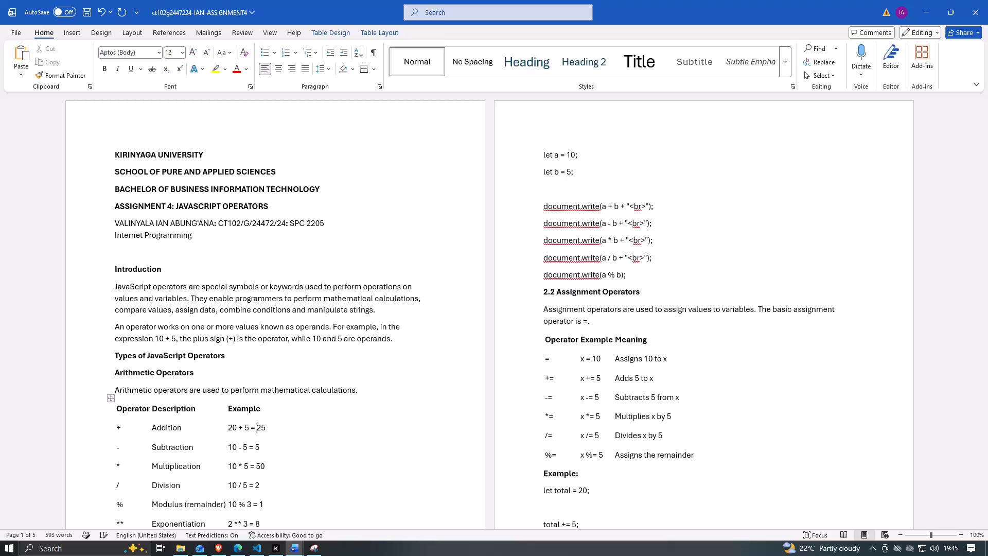
Change the Subtraction example in the arithmetic operators table to 10 - 7 = 3.
{"action": "left_click", "coordinate": [244, 449]}
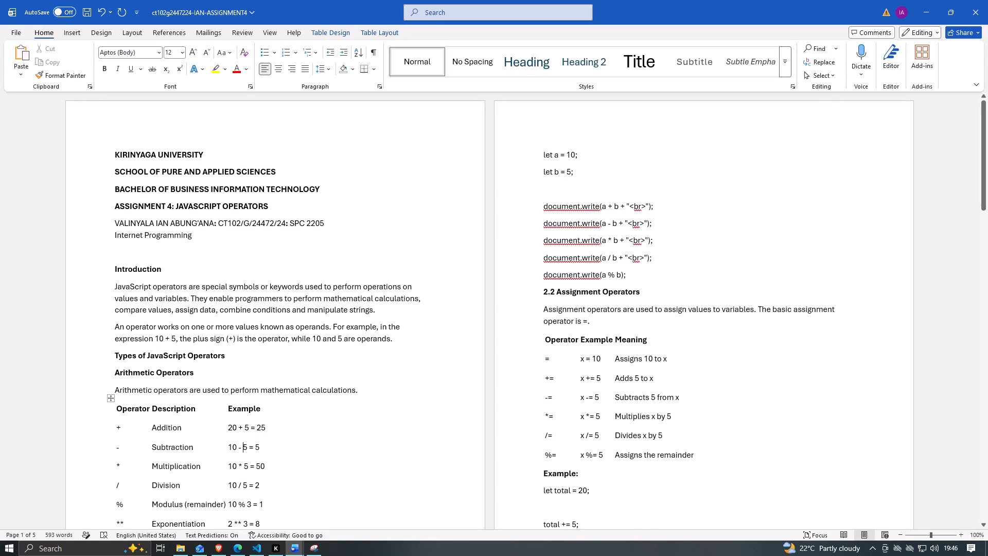
{"action": "key", "text": "Right"}
{"action": "key", "text": "BackSpace"}
{"action": "key", "text": "7"}
{"action": "key", "text": "Right"}
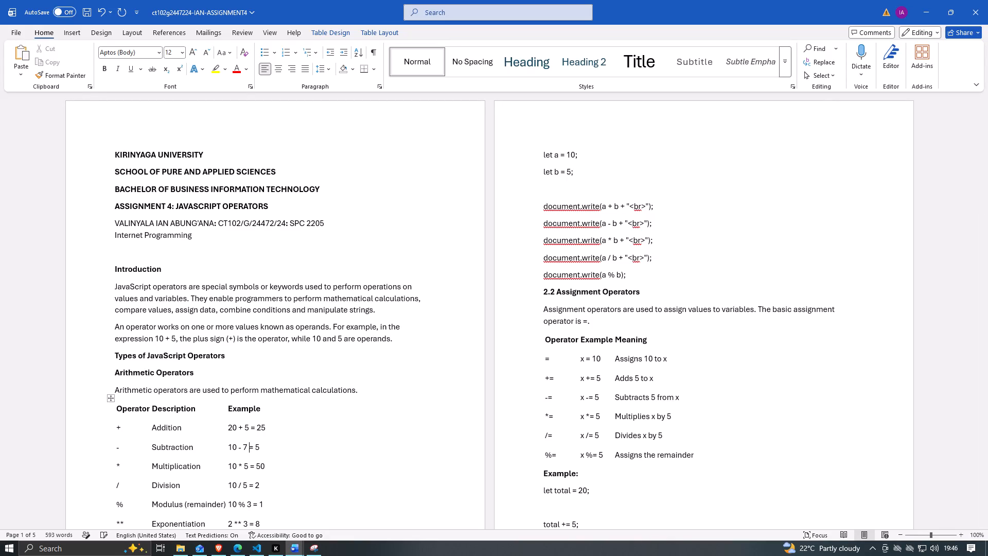
{"action": "key", "text": "Right"}
{"action": "key", "text": "Right"}
{"action": "key", "text": "Right"}
{"action": "key", "text": "BackSpace"}
{"action": "key", "text": "3"}
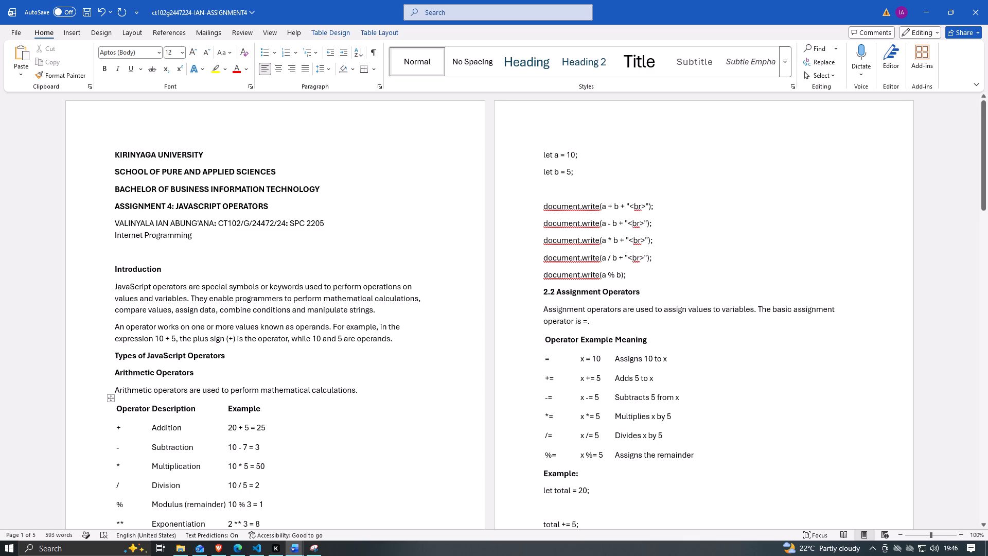
Change the Division example in the arithmetic operators table to 20 / 5 = 4.
{"action": "left_click_drag", "start_coordinate": [232, 483], "coordinate": [227, 485]}
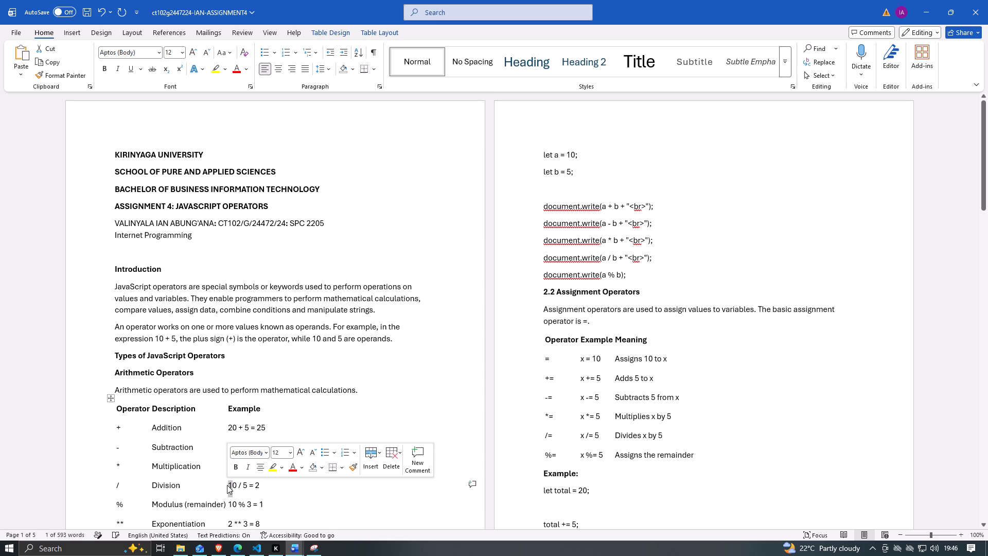
{"action": "key", "text": "2"}
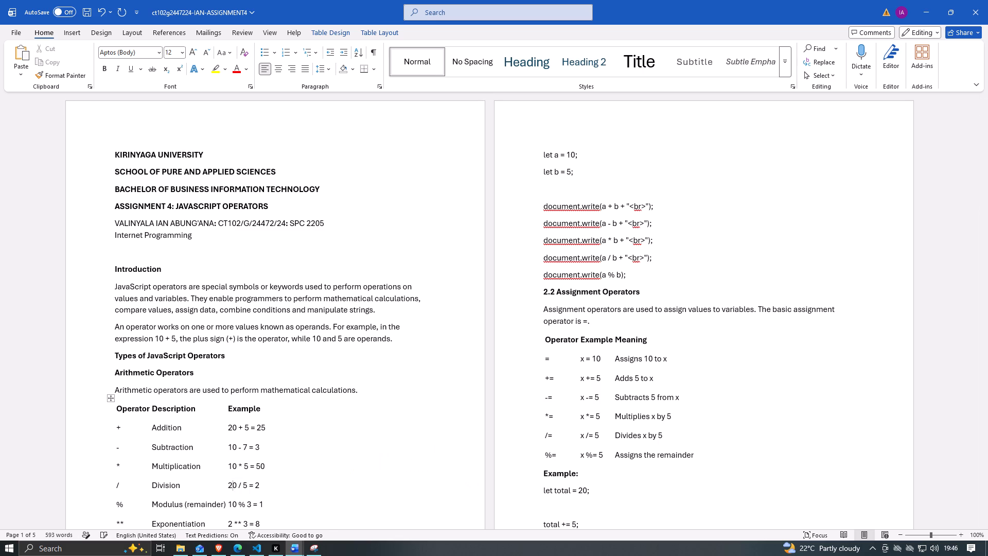
{"action": "key", "text": "Right"}
{"action": "key", "text": "Right"}
{"action": "key", "text": "Right"}
{"action": "key", "text": "Right"}
{"action": "key", "text": "Right"}
{"action": "key", "text": "Right"}
{"action": "key", "text": "Right"}
{"action": "key", "text": "Right"}
{"action": "key", "text": "Right"}
{"action": "key", "text": "BackSpace"}
{"action": "key", "text": "4"}
Delete the section number 2.2 from the Assignment Operators heading.
{"action": "scroll", "coordinate": [216, 490], "scroll_direction": "down", "scroll_amount": 3}
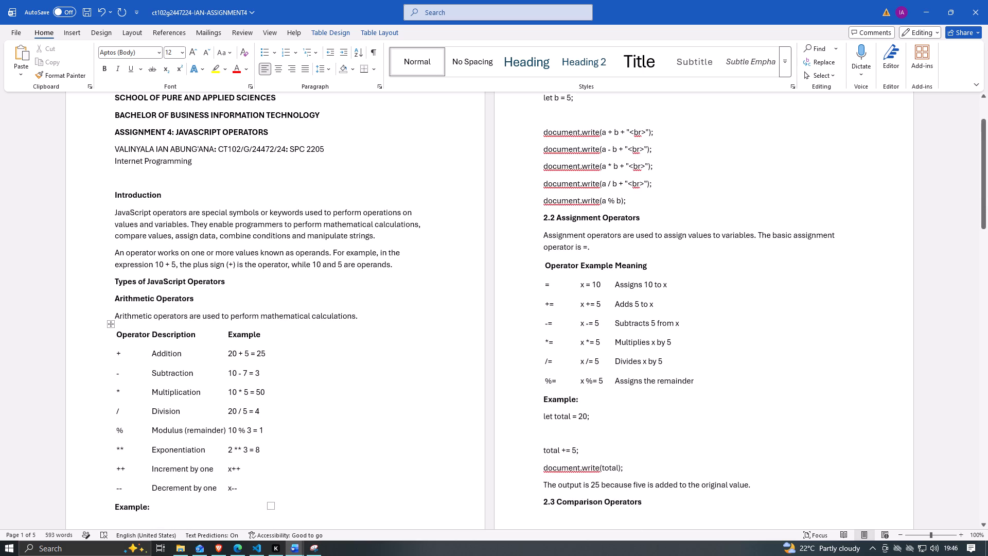
{"action": "scroll", "coordinate": [222, 480], "scroll_direction": "down", "scroll_amount": 5}
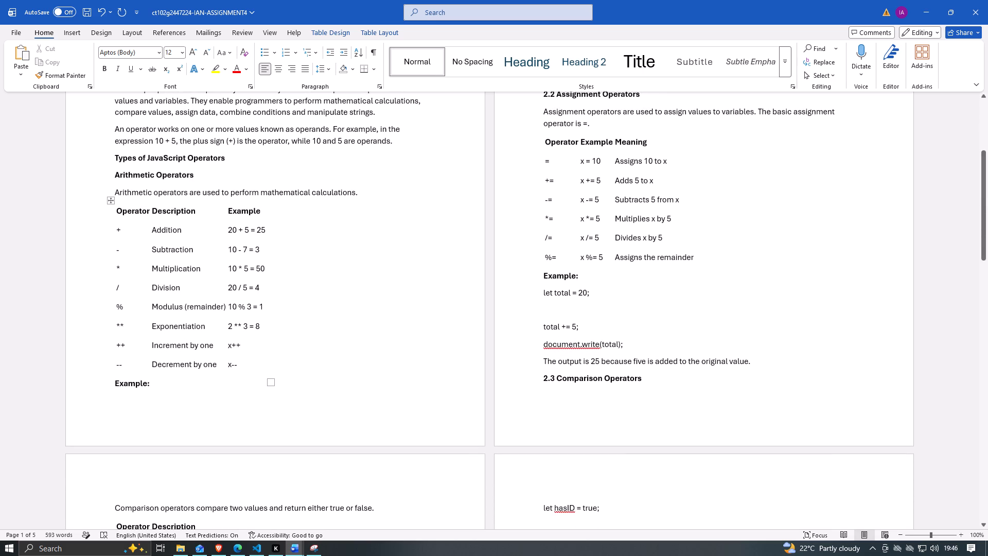
{"action": "scroll", "coordinate": [207, 413], "scroll_direction": "down", "scroll_amount": 1}
{"action": "scroll", "coordinate": [268, 399], "scroll_direction": "up", "scroll_amount": 4}
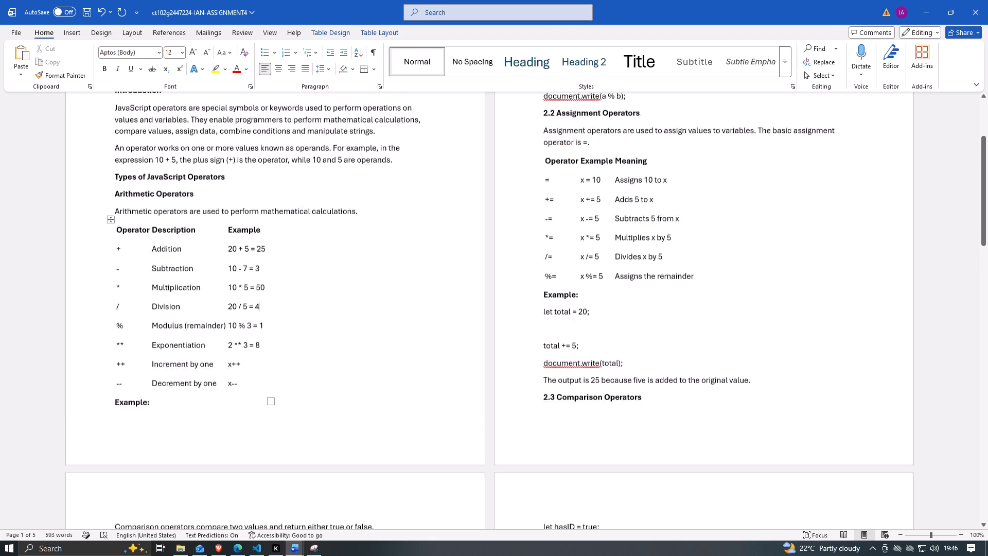
{"action": "scroll", "coordinate": [334, 384], "scroll_direction": "up", "scroll_amount": 1}
{"action": "scroll", "coordinate": [497, 364], "scroll_direction": "up", "scroll_amount": 5}
{"action": "scroll", "coordinate": [587, 244], "scroll_direction": "up", "scroll_amount": 2}
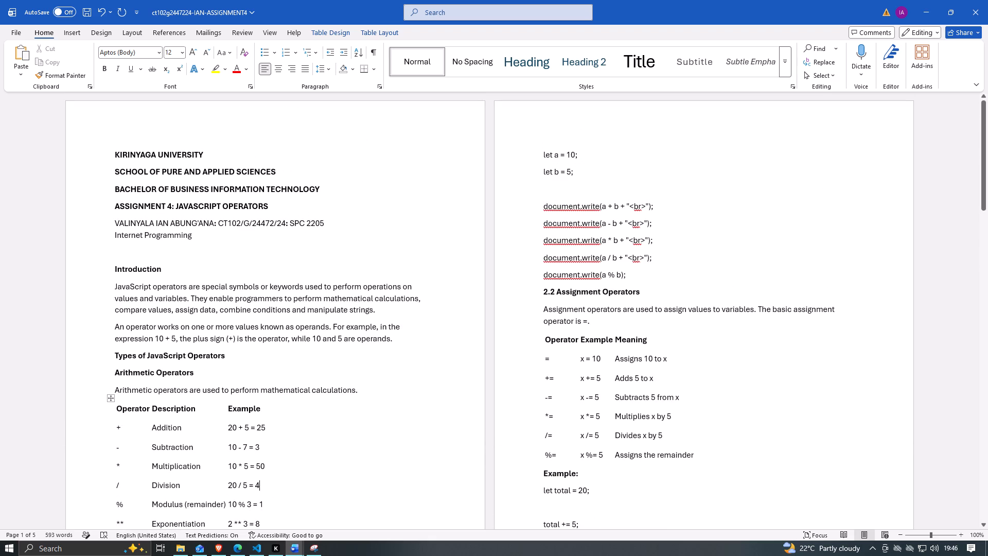
{"action": "left_click_drag", "start_coordinate": [555, 289], "coordinate": [544, 292]}
{"action": "key", "text": "BackSpace"}
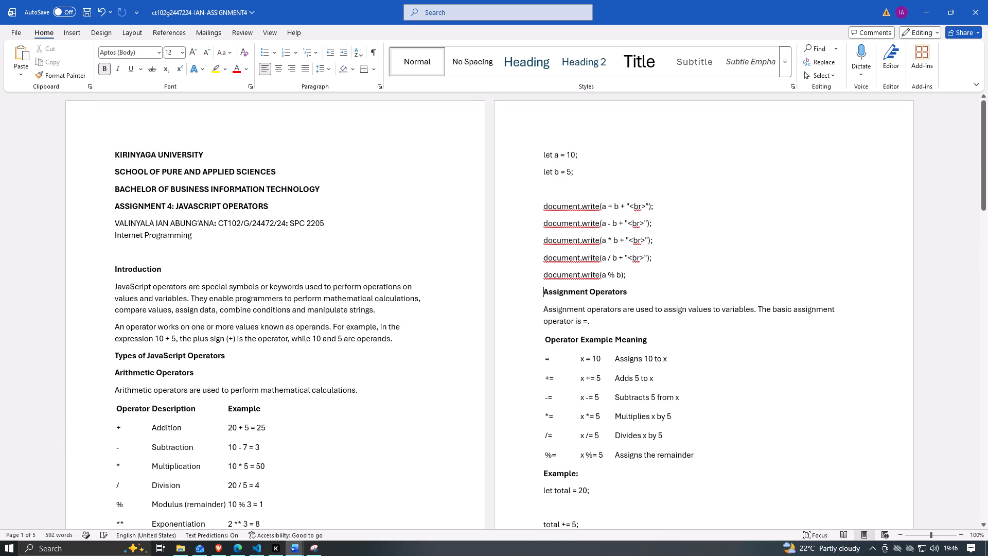
Delete the section number 2.3 from the Comparison Operators heading.
{"action": "scroll", "coordinate": [560, 349], "scroll_direction": "down", "scroll_amount": 4}
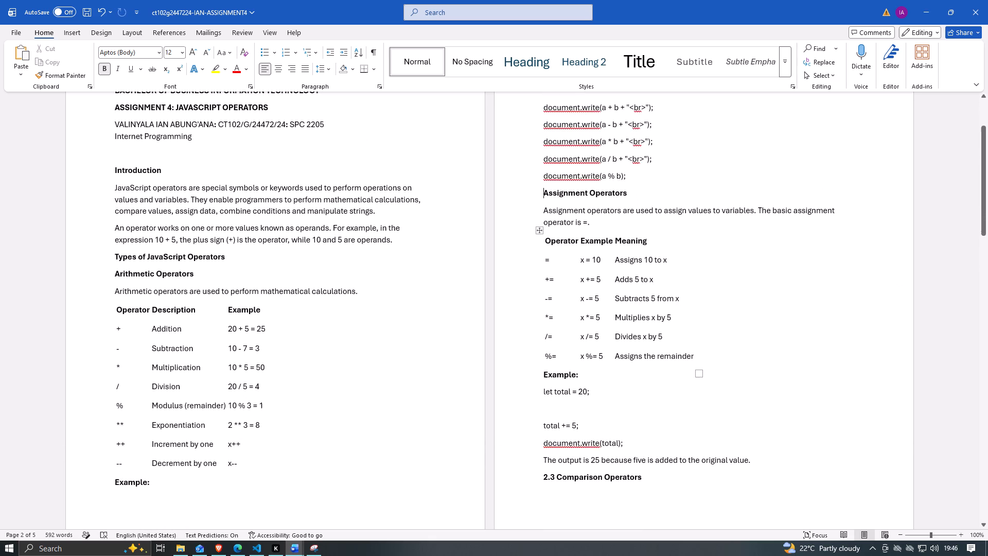
{"action": "scroll", "coordinate": [556, 361], "scroll_direction": "down", "scroll_amount": 2}
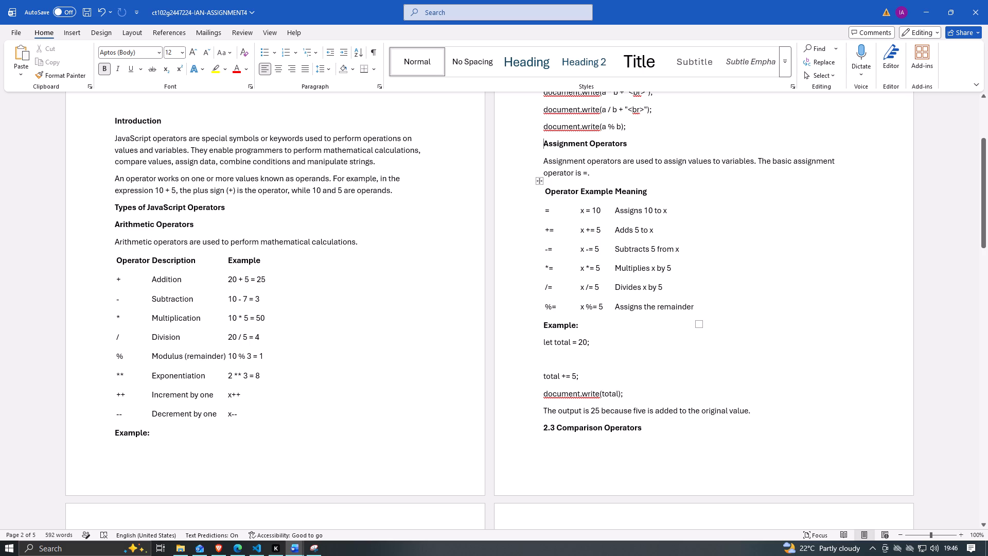
{"action": "left_click_drag", "start_coordinate": [553, 427], "coordinate": [543, 427]}
{"action": "left_click_drag", "start_coordinate": [543, 427], "coordinate": [543, 427]}
{"action": "key", "text": "BackSpace"}
{"action": "scroll", "coordinate": [472, 425], "scroll_direction": "down", "scroll_amount": 9}
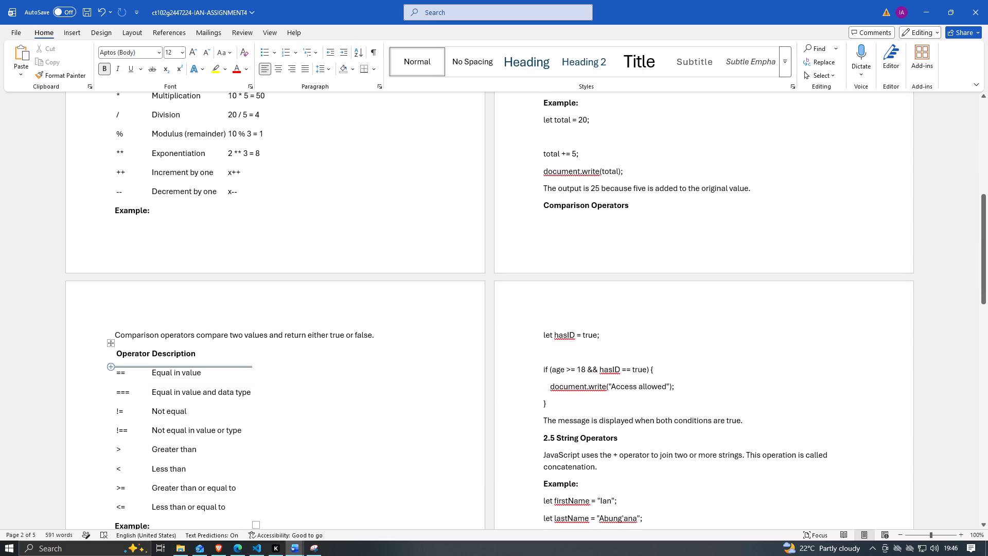
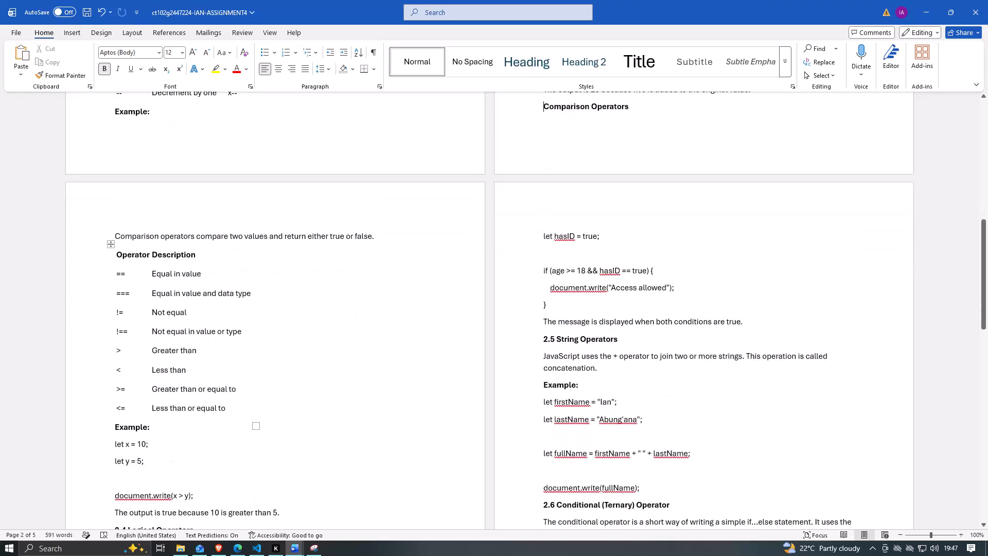
Delete the section number 2.4 from the Logical Operators heading.
{"action": "scroll", "coordinate": [201, 367], "scroll_direction": "down", "scroll_amount": 6}
{"action": "scroll", "coordinate": [123, 357], "scroll_direction": "down", "scroll_amount": 1}
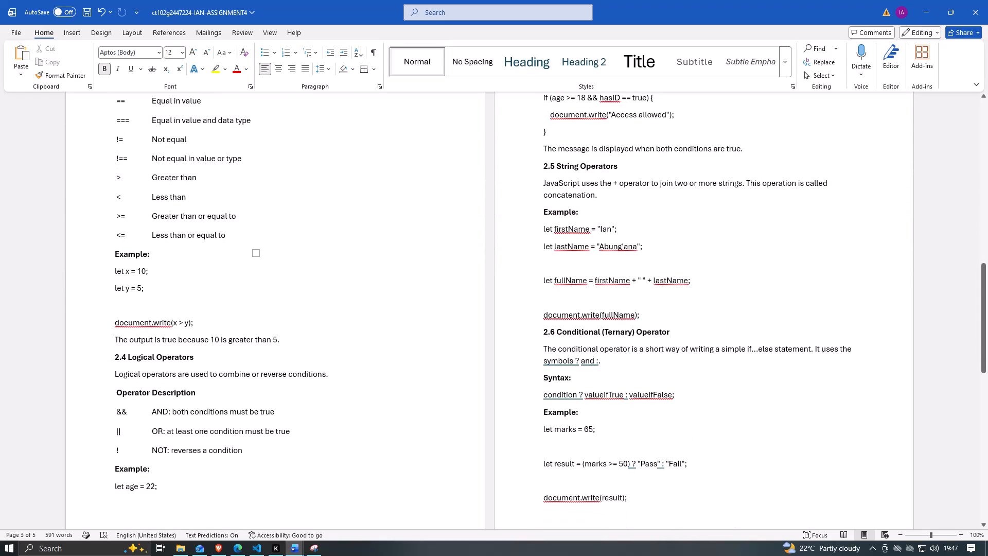
{"action": "left_click_drag", "start_coordinate": [126, 355], "coordinate": [106, 355]}
{"action": "key", "text": "BackSpace"}
Delete the section number 2.5 from the String Operators heading.
{"action": "scroll", "coordinate": [143, 421], "scroll_direction": "down", "scroll_amount": 7}
{"action": "scroll", "coordinate": [194, 393], "scroll_direction": "up", "scroll_amount": 3}
{"action": "scroll", "coordinate": [696, 309], "scroll_direction": "down", "scroll_amount": 1}
{"action": "scroll", "coordinate": [696, 309], "scroll_direction": "up", "scroll_amount": 6}
{"action": "scroll", "coordinate": [560, 232], "scroll_direction": "up", "scroll_amount": 7}
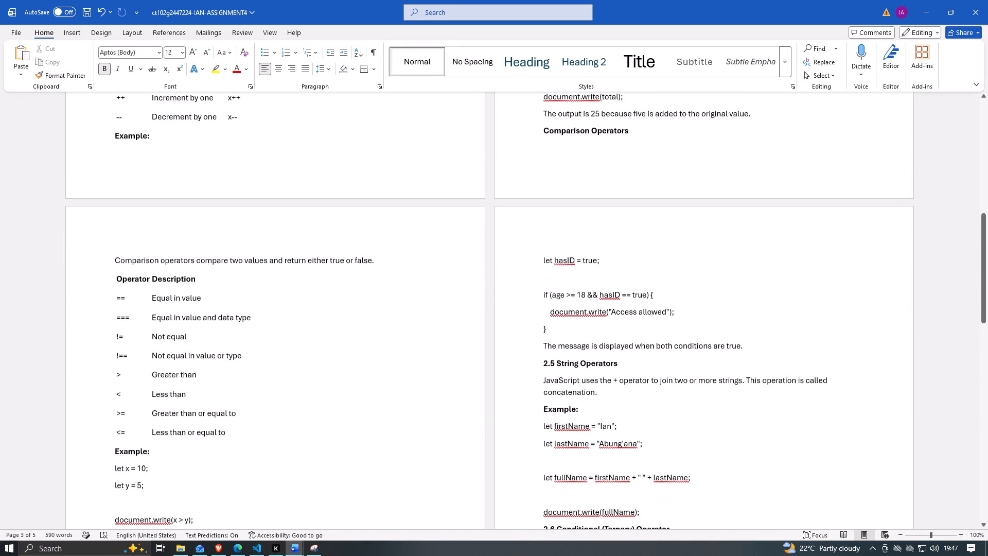
{"action": "left_click_drag", "start_coordinate": [554, 363], "coordinate": [537, 363]}
{"action": "key", "text": "BackSpace"}
Delete the section number 2.6 from the Conditional (Ternary) Operator heading.
{"action": "scroll", "coordinate": [559, 409], "scroll_direction": "down", "scroll_amount": 4}
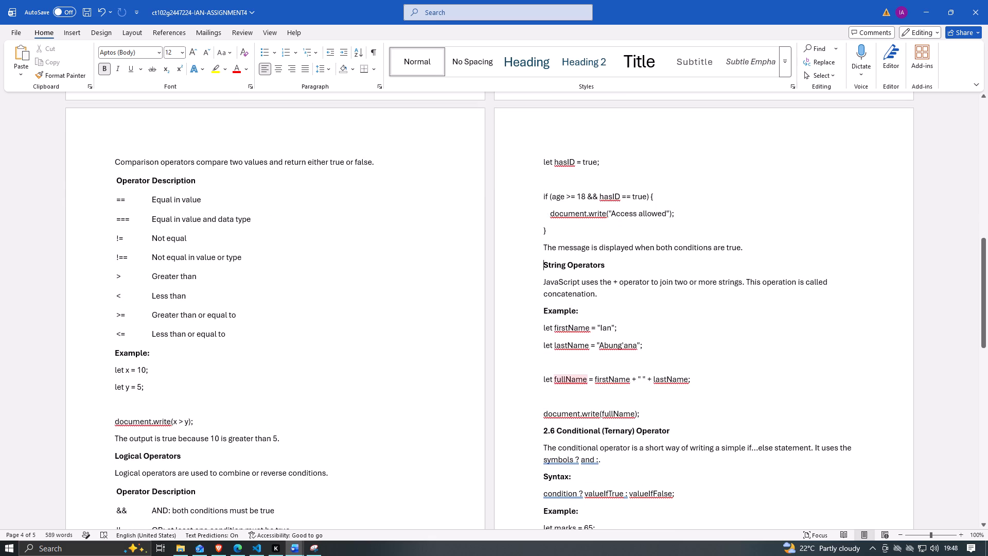
{"action": "scroll", "coordinate": [569, 383], "scroll_direction": "down", "scroll_amount": 2}
{"action": "left_click_drag", "start_coordinate": [554, 381], "coordinate": [544, 381]}
{"action": "key", "text": "BackSpace"}
Delete the section number 2.7 from the Type Operators heading.
{"action": "scroll", "coordinate": [554, 400], "scroll_direction": "down", "scroll_amount": 1}
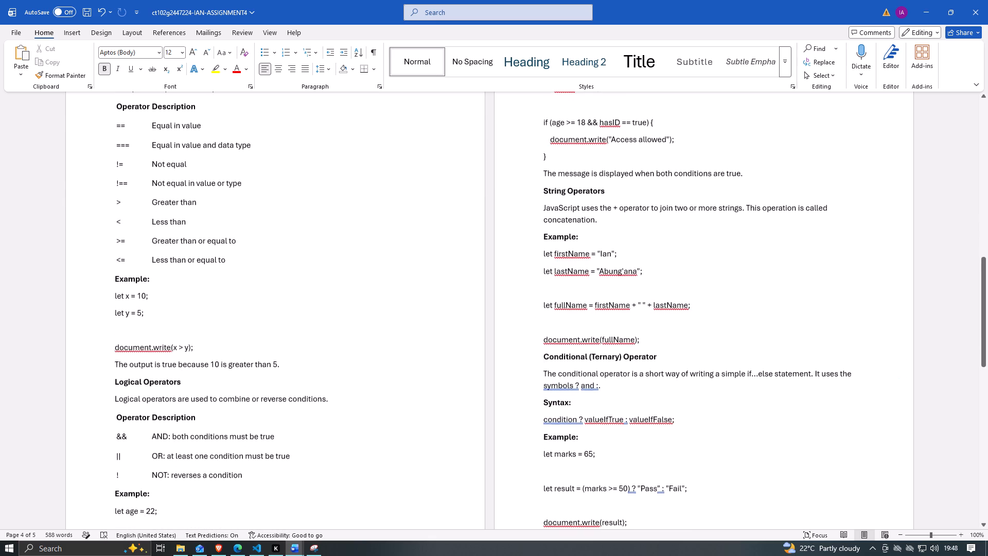
{"action": "scroll", "coordinate": [554, 400], "scroll_direction": "down", "scroll_amount": 10}
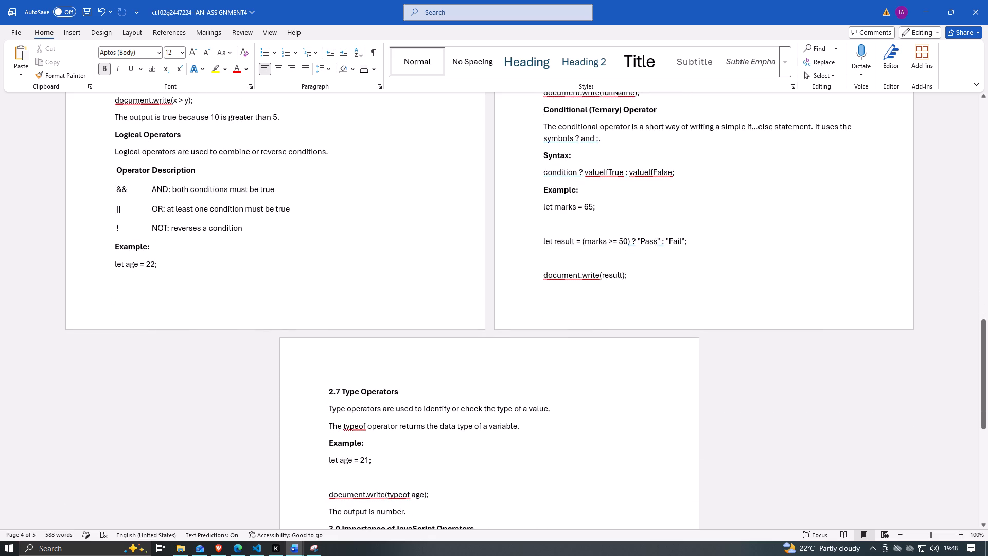
{"action": "left_click_drag", "start_coordinate": [340, 392], "coordinate": [327, 392]}
{"action": "key", "text": "BackSpace"}
Delete the section number 3.0 from the Importance of JavaScript Operators heading.
{"action": "scroll", "coordinate": [383, 407], "scroll_direction": "down", "scroll_amount": 8}
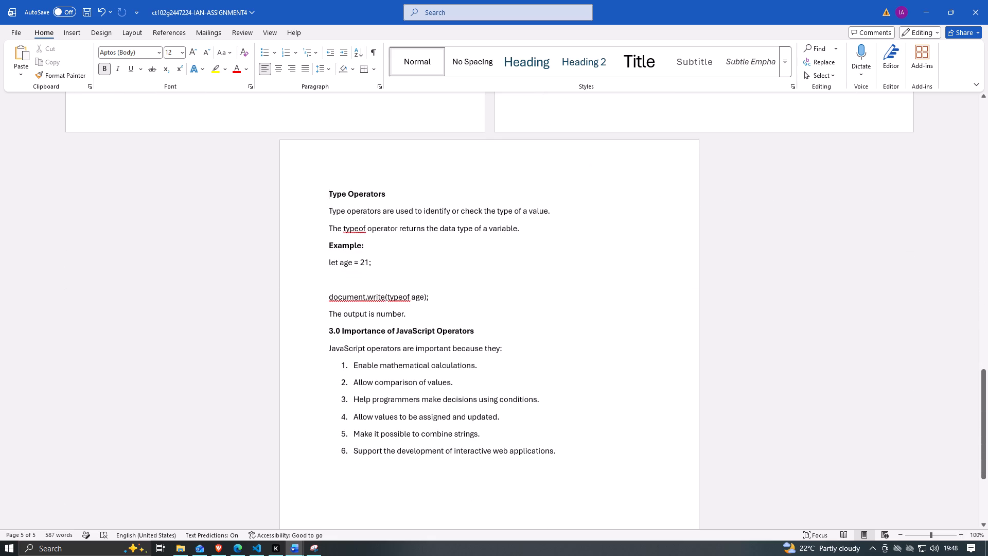
{"action": "left_click_drag", "start_coordinate": [340, 332], "coordinate": [331, 333]}
{"action": "key", "text": "BackSpace"}
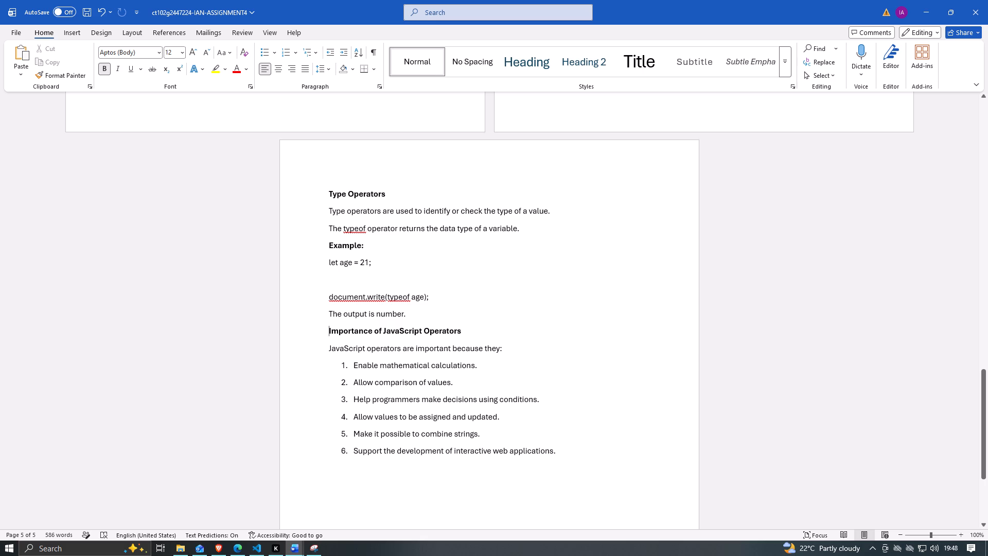
Check the end of the JavaScript operators assignment and save the document.
{"action": "scroll", "coordinate": [389, 331], "scroll_direction": "down", "scroll_amount": 3}
{"action": "scroll", "coordinate": [390, 332], "scroll_direction": "up", "scroll_amount": 1}
{"action": "scroll", "coordinate": [390, 332], "scroll_direction": "down", "scroll_amount": 11}
{"action": "scroll", "coordinate": [396, 332], "scroll_direction": "up", "scroll_amount": 3}
{"action": "scroll", "coordinate": [395, 323], "scroll_direction": "down", "scroll_amount": 1}
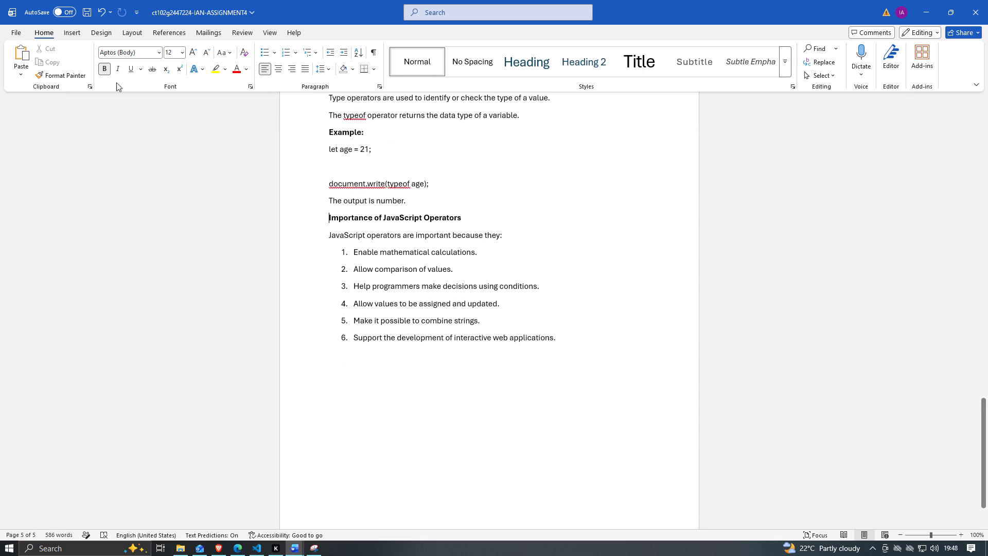
{"action": "left_click", "coordinate": [85, 13]}
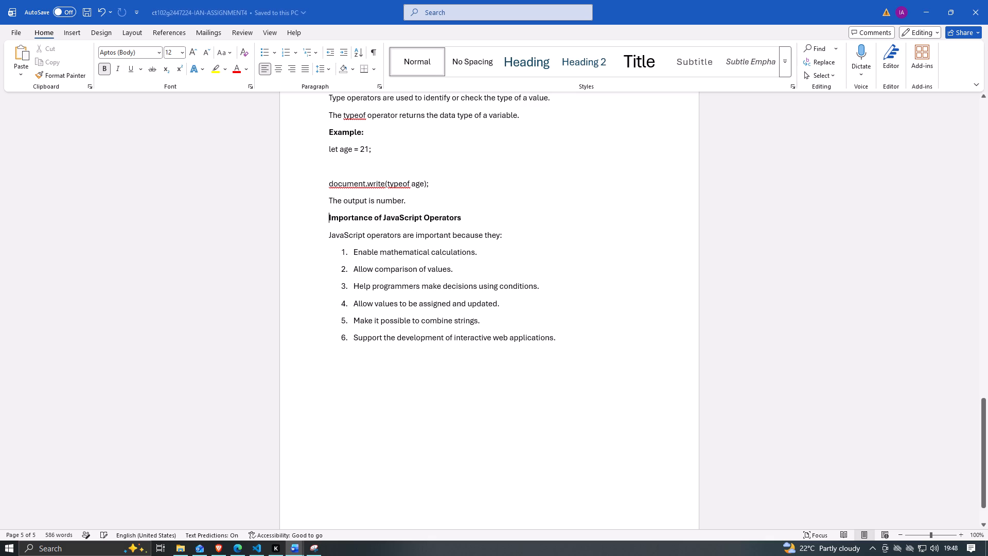
{"action": "left_click", "coordinate": [216, 548]}
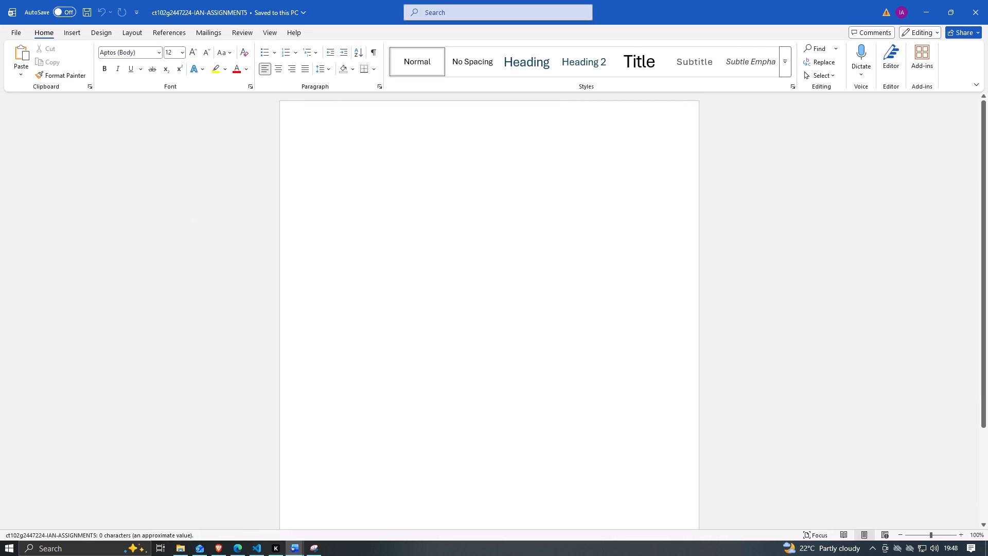
{"action": "key", "text": "ctrl+v"}
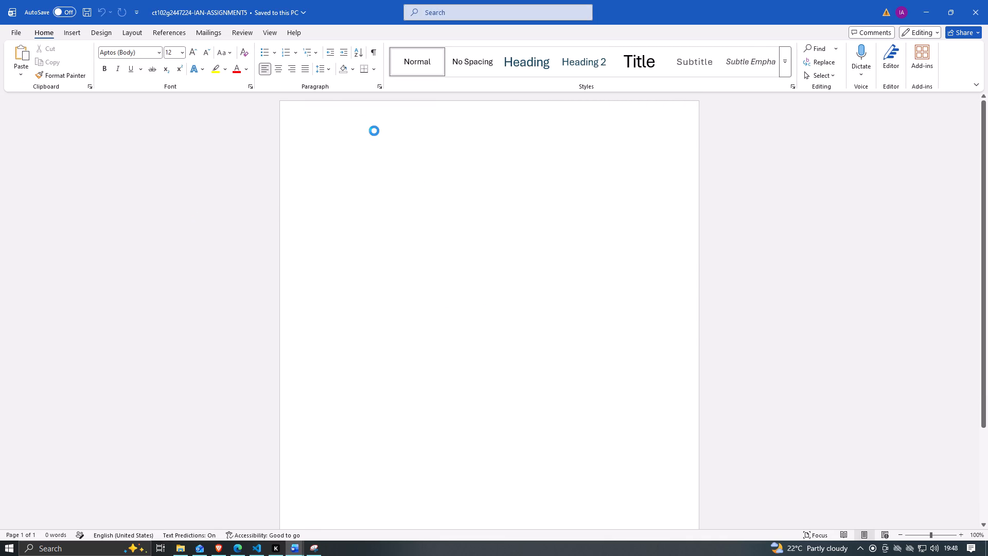
Remove the horizontal line between the student and unit details and the 1.0 Introduction heading on the first page.
{"action": "scroll", "coordinate": [380, 345], "scroll_direction": "up", "scroll_amount": 9}
{"action": "scroll", "coordinate": [380, 345], "scroll_direction": "down", "scroll_amount": 1}
{"action": "scroll", "coordinate": [380, 345], "scroll_direction": "up", "scroll_amount": 13}
{"action": "scroll", "coordinate": [380, 345], "scroll_direction": "up", "scroll_amount": 9}
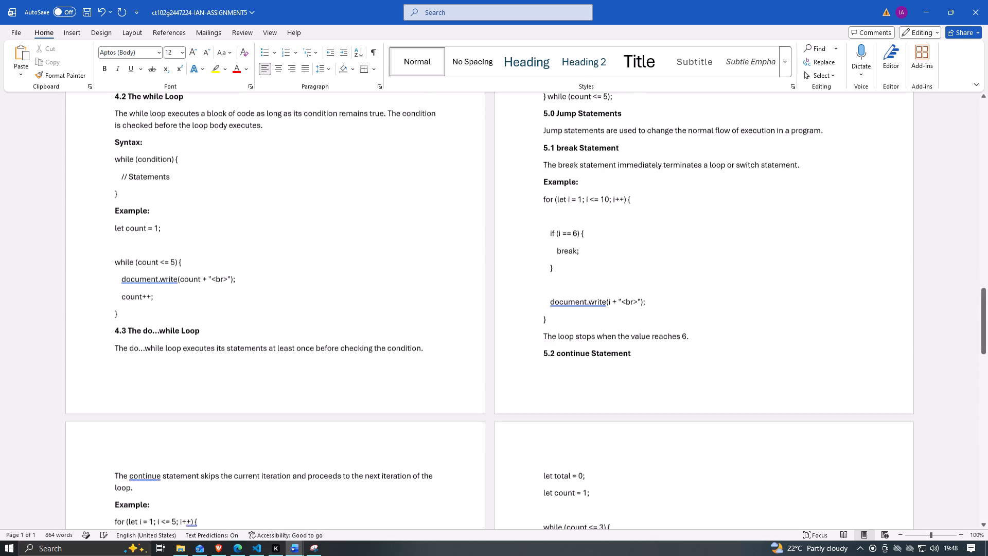
{"action": "scroll", "coordinate": [380, 345], "scroll_direction": "up", "scroll_amount": 5}
{"action": "scroll", "coordinate": [381, 345], "scroll_direction": "down", "scroll_amount": 1}
{"action": "scroll", "coordinate": [381, 345], "scroll_direction": "up", "scroll_amount": 2}
{"action": "scroll", "coordinate": [380, 346], "scroll_direction": "down", "scroll_amount": 2}
{"action": "scroll", "coordinate": [380, 346], "scroll_direction": "up", "scroll_amount": 20}
{"action": "scroll", "coordinate": [380, 346], "scroll_direction": "up", "scroll_amount": 9}
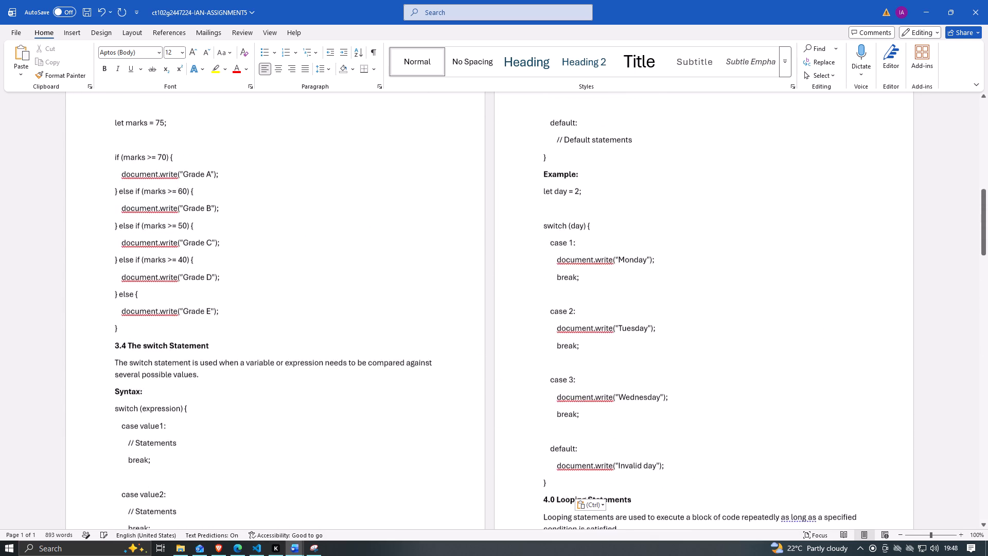
{"action": "scroll", "coordinate": [377, 346], "scroll_direction": "up", "scroll_amount": 8}
{"action": "scroll", "coordinate": [377, 346], "scroll_direction": "down", "scroll_amount": 1}
{"action": "scroll", "coordinate": [377, 346], "scroll_direction": "up", "scroll_amount": 15}
{"action": "scroll", "coordinate": [377, 346], "scroll_direction": "up", "scroll_amount": 7}
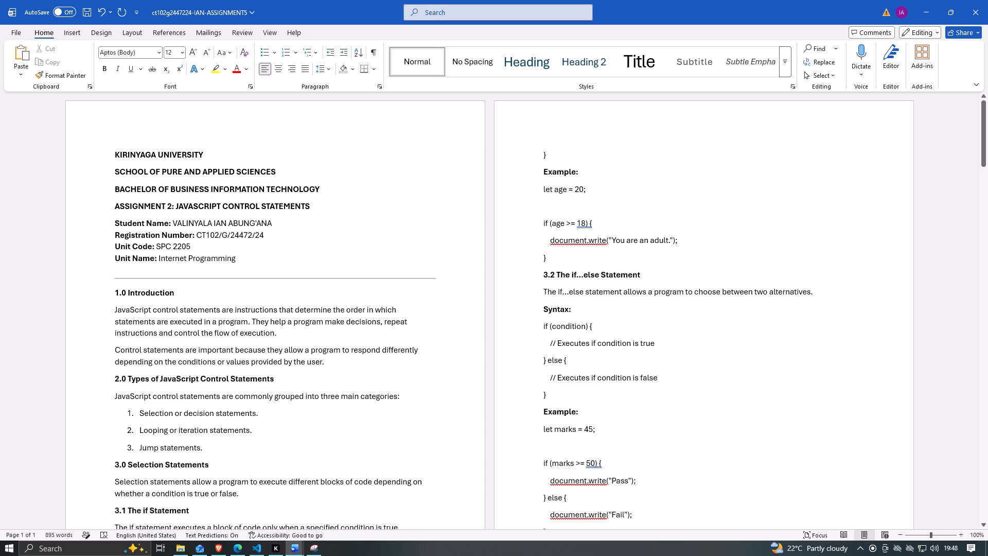
{"action": "left_click", "coordinate": [161, 278]}
{"action": "key", "text": "BackSpace"}
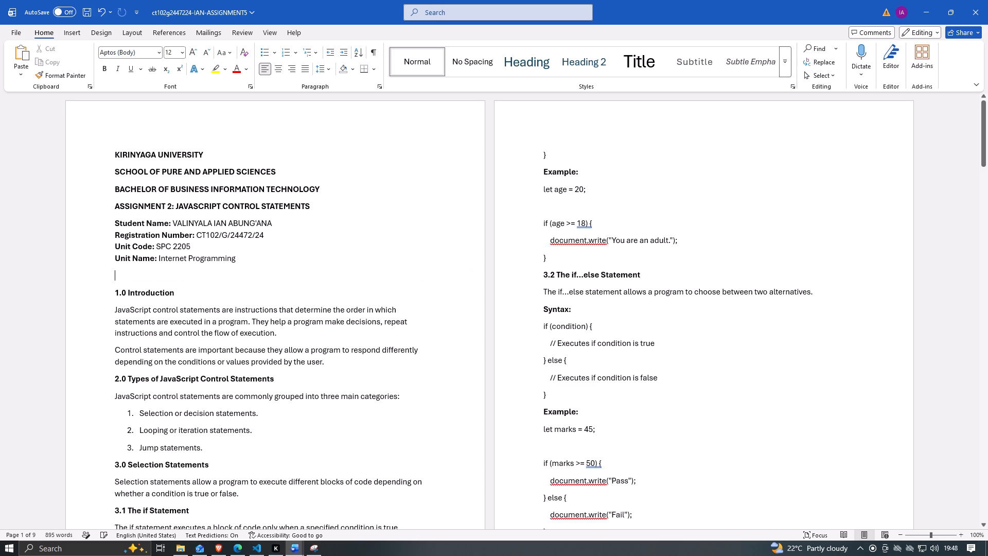
Delete the labels Unit Name, Unit Code, Registration Number and Student Name from the details block, keeping only their values.
{"action": "left_click_drag", "start_coordinate": [156, 260], "coordinate": [121, 253]}
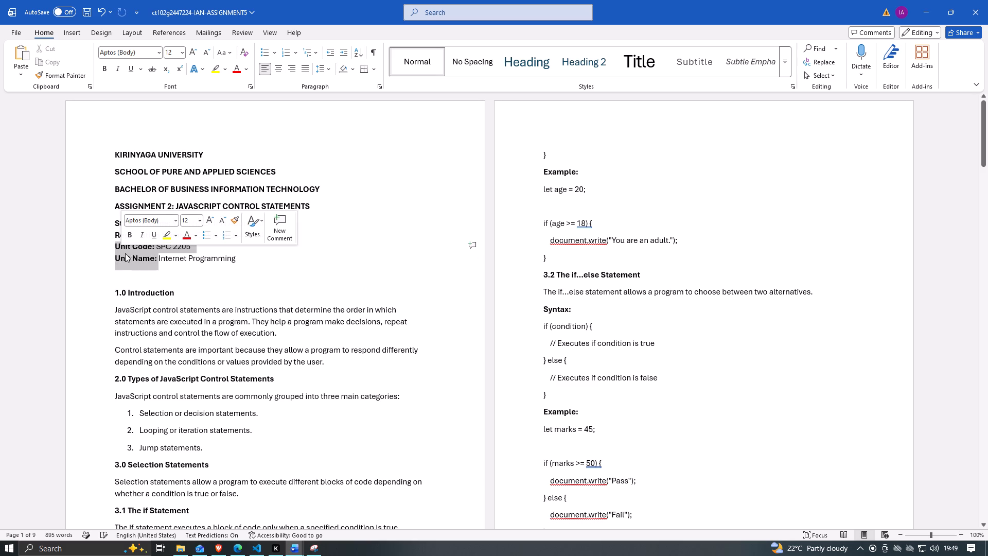
{"action": "left_click", "coordinate": [164, 268]}
{"action": "left_click_drag", "start_coordinate": [157, 258], "coordinate": [121, 256]}
{"action": "key", "text": "BackSpace"}
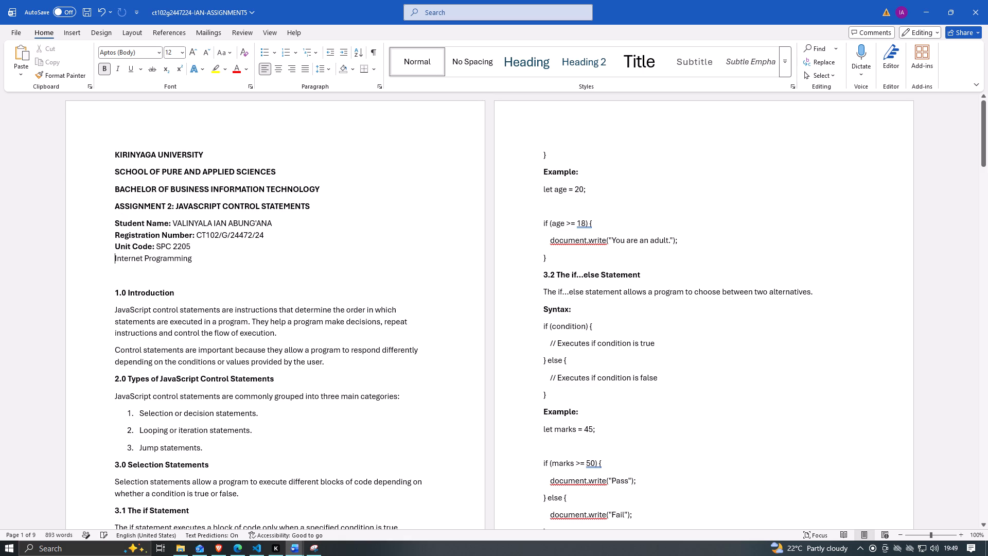
{"action": "left_click_drag", "start_coordinate": [155, 247], "coordinate": [125, 245]}
{"action": "key", "text": "BackSpace"}
{"action": "left_click_drag", "start_coordinate": [196, 234], "coordinate": [131, 234]}
{"action": "key", "text": "BackSpace"}
{"action": "left_click_drag", "start_coordinate": [171, 224], "coordinate": [129, 224]}
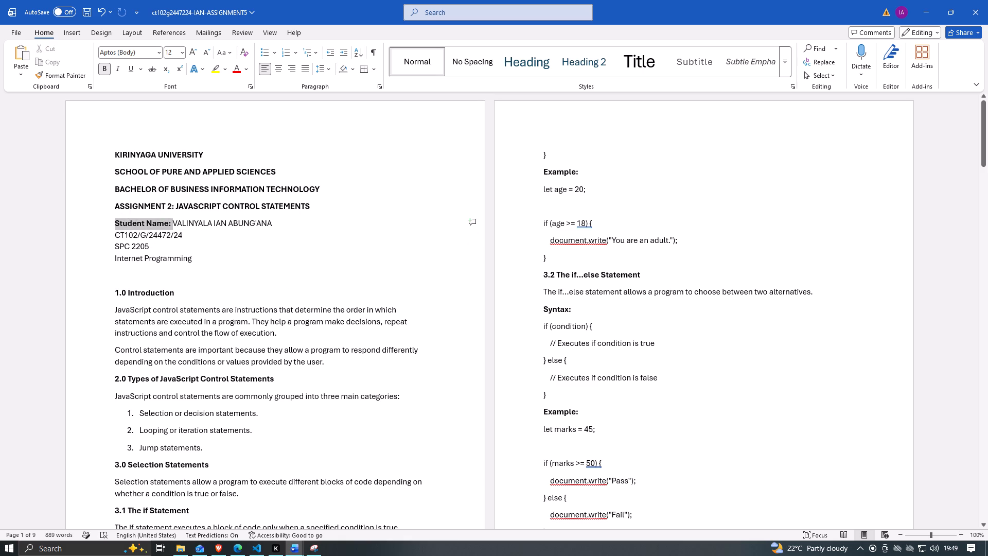
{"action": "left_click_drag", "start_coordinate": [129, 224], "coordinate": [121, 224]}
{"action": "key", "text": "BackSpace"}
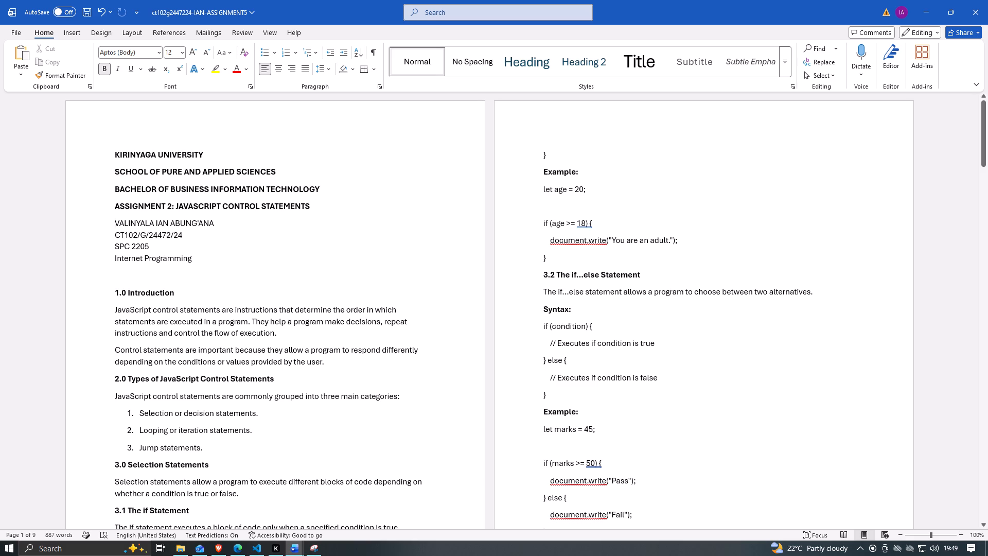
Delete the section numbers 1.0 and 2.0 from the Introduction and Types of JavaScript Control Statements headings.
{"action": "scroll", "coordinate": [168, 325], "scroll_direction": "down", "scroll_amount": 1}
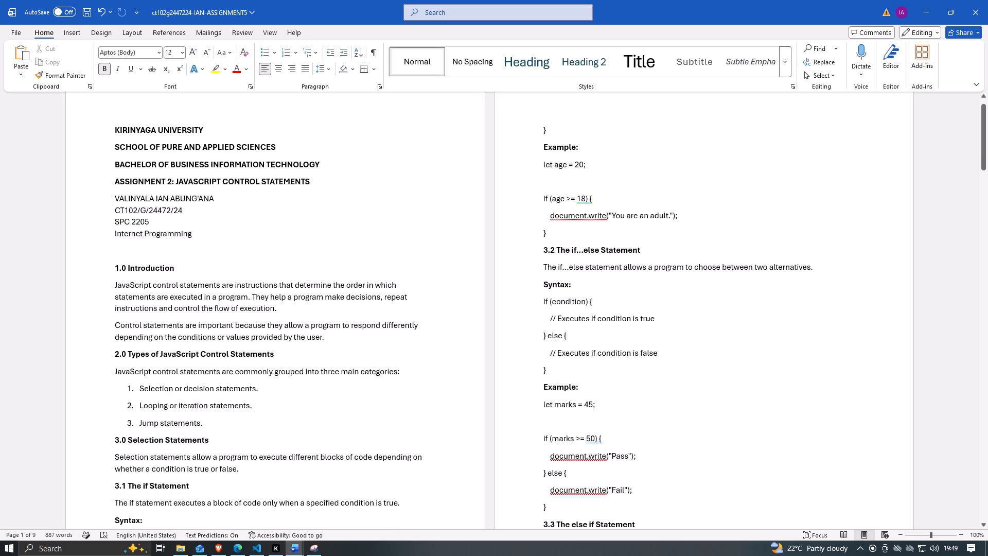
{"action": "left_click_drag", "start_coordinate": [125, 268], "coordinate": [111, 267]}
{"action": "key", "text": "BackSpace"}
{"action": "left_click_drag", "start_coordinate": [126, 355], "coordinate": [105, 352]}
{"action": "key", "text": "BackSpace"}
Delete the section numbers 3.0 and 3.1 from the Selection Statements and The if Statement headings.
{"action": "scroll", "coordinate": [210, 377], "scroll_direction": "down", "scroll_amount": 4}
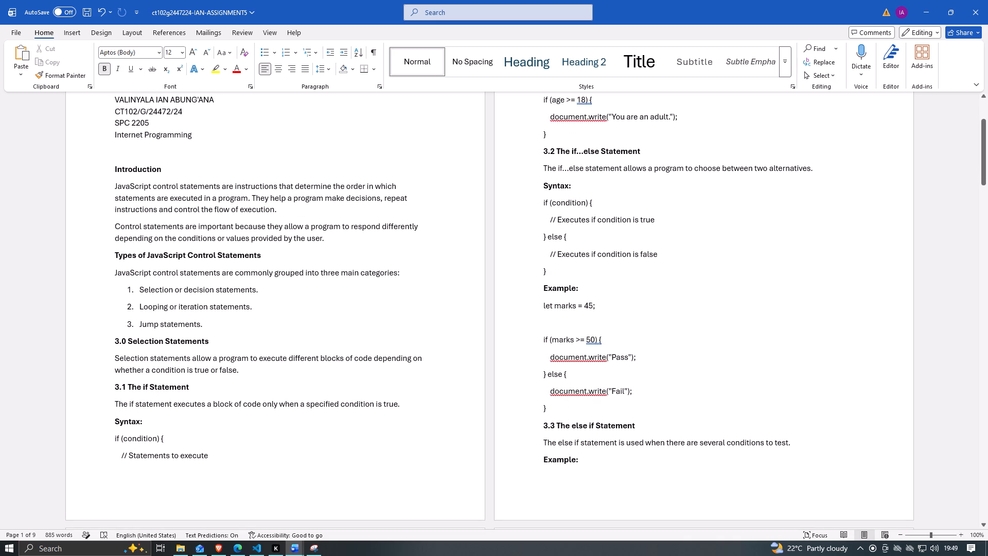
{"action": "left_click_drag", "start_coordinate": [125, 339], "coordinate": [112, 338]}
{"action": "key", "text": "BackSpace"}
{"action": "scroll", "coordinate": [191, 358], "scroll_direction": "down", "scroll_amount": 2}
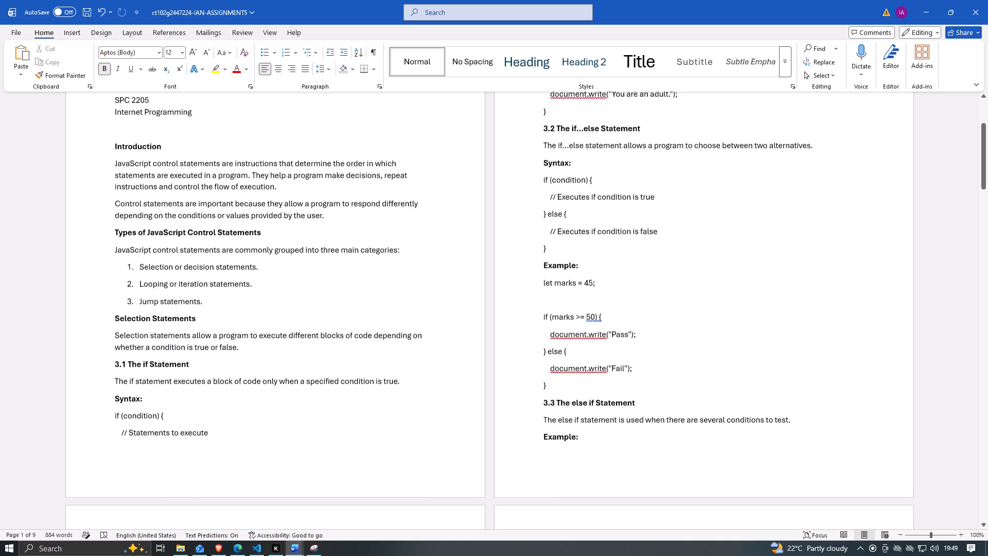
{"action": "left_click_drag", "start_coordinate": [124, 337], "coordinate": [114, 337]}
{"action": "key", "text": "BackSpace"}
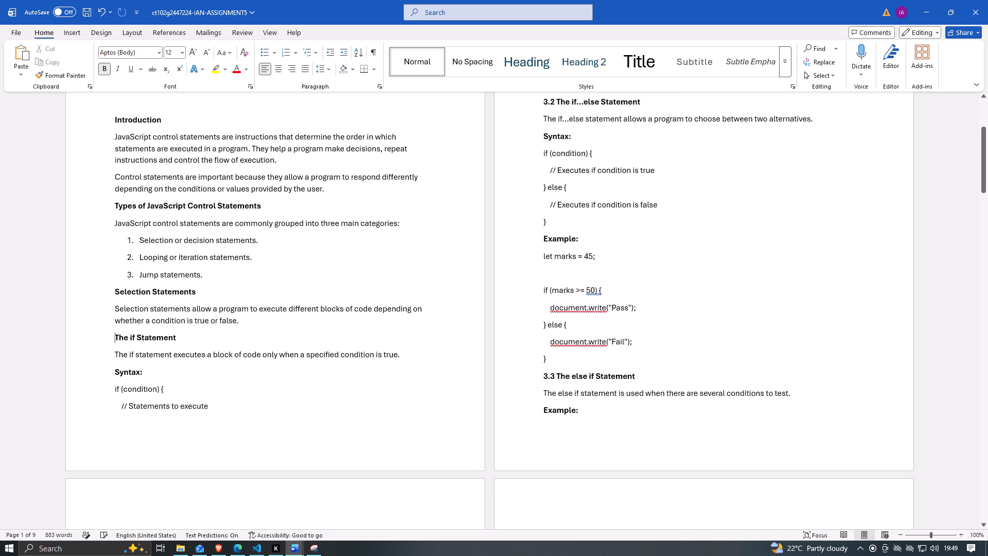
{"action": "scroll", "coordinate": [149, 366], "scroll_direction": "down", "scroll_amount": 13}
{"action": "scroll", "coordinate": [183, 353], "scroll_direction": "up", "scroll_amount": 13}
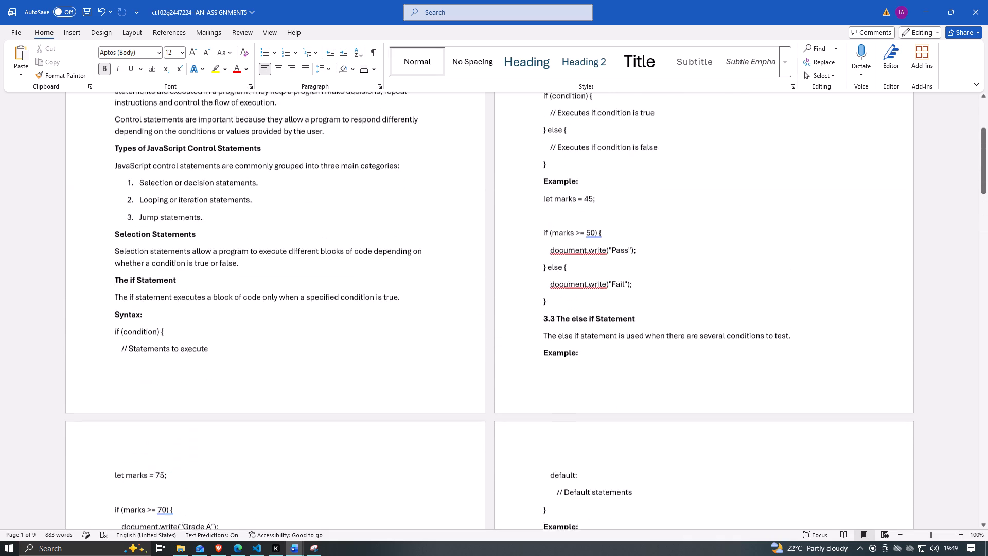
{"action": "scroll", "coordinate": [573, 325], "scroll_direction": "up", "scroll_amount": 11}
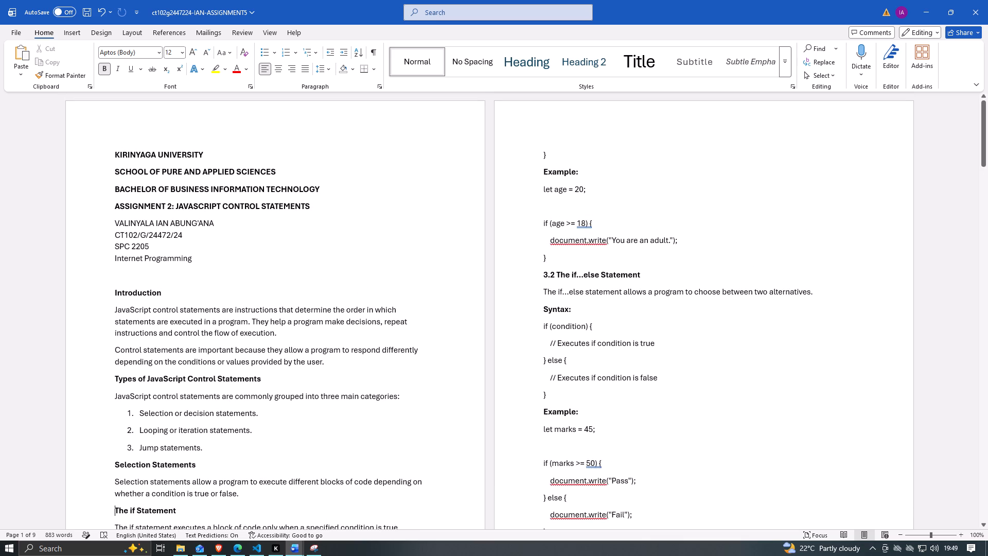
Delete the section numbers 3.2, 3.3 and 3.4 from the if...else, else if and switch Statement headings.
{"action": "left_click_drag", "start_coordinate": [554, 274], "coordinate": [544, 272]}
{"action": "key", "text": "BackSpace"}
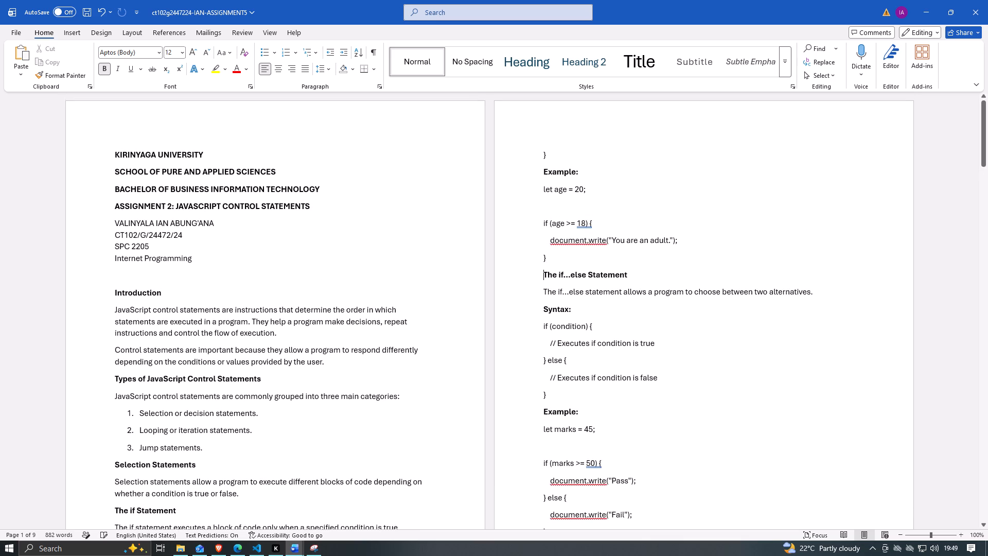
{"action": "scroll", "coordinate": [575, 371], "scroll_direction": "down", "scroll_amount": 7}
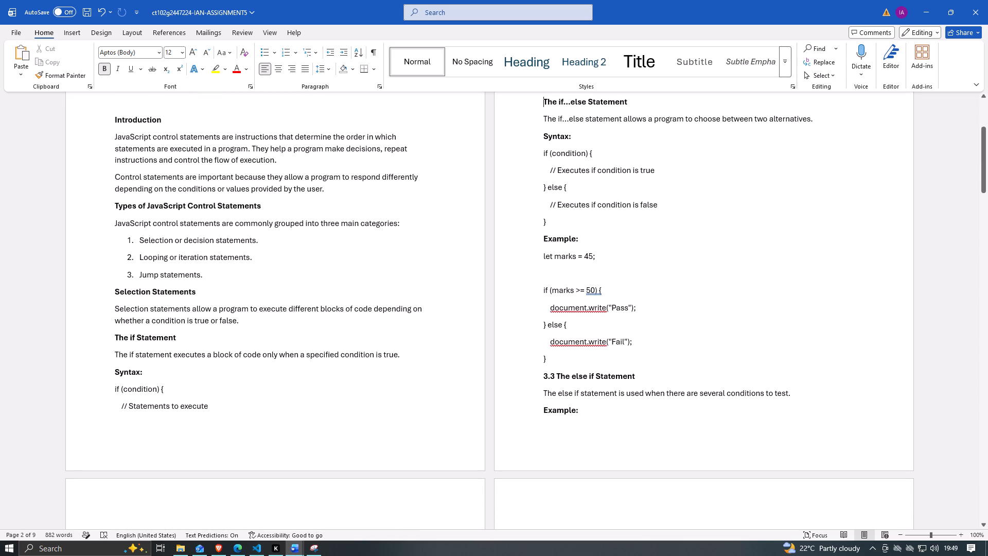
{"action": "left_click_drag", "start_coordinate": [553, 376], "coordinate": [545, 375]}
{"action": "key", "text": "BackSpace"}
{"action": "scroll", "coordinate": [554, 391], "scroll_direction": "down", "scroll_amount": 4}
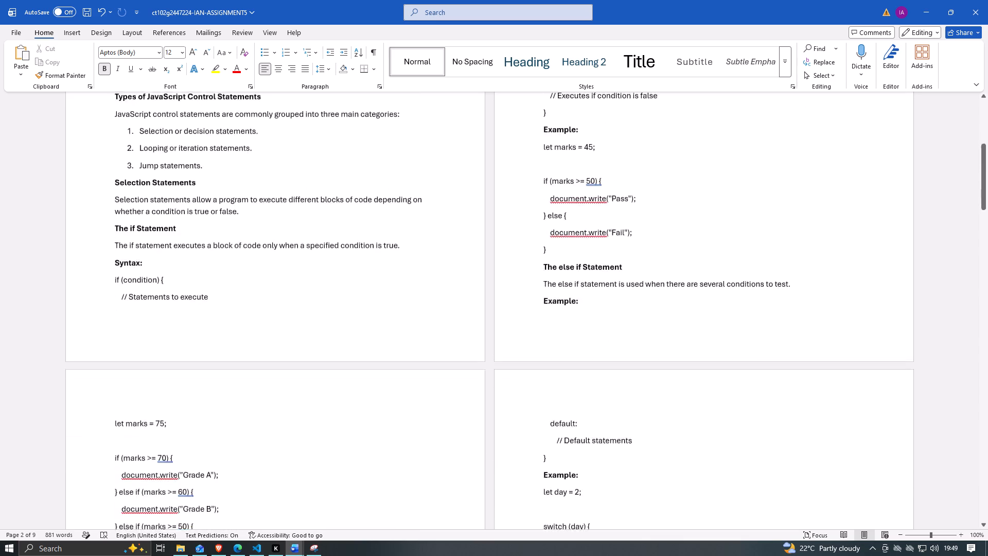
{"action": "scroll", "coordinate": [479, 393], "scroll_direction": "down", "scroll_amount": 2}
{"action": "scroll", "coordinate": [174, 412], "scroll_direction": "down", "scroll_amount": 7}
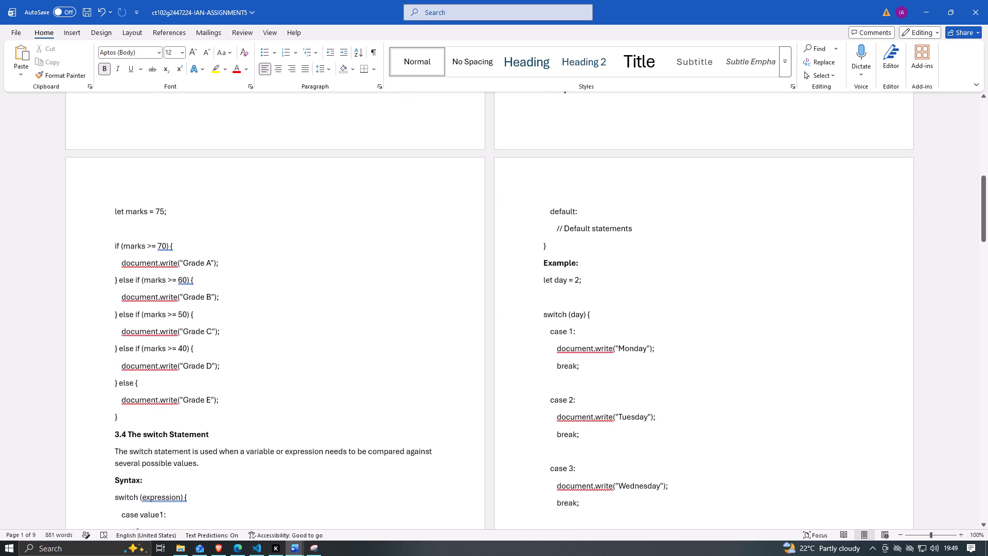
{"action": "left_click_drag", "start_coordinate": [126, 435], "coordinate": [116, 431]}
{"action": "key", "text": "BackSpace"}
Delete the section numbers 4.0 and 4.1 from the Looping Statements and The for Loop headings.
{"action": "scroll", "coordinate": [153, 450], "scroll_direction": "down", "scroll_amount": 6}
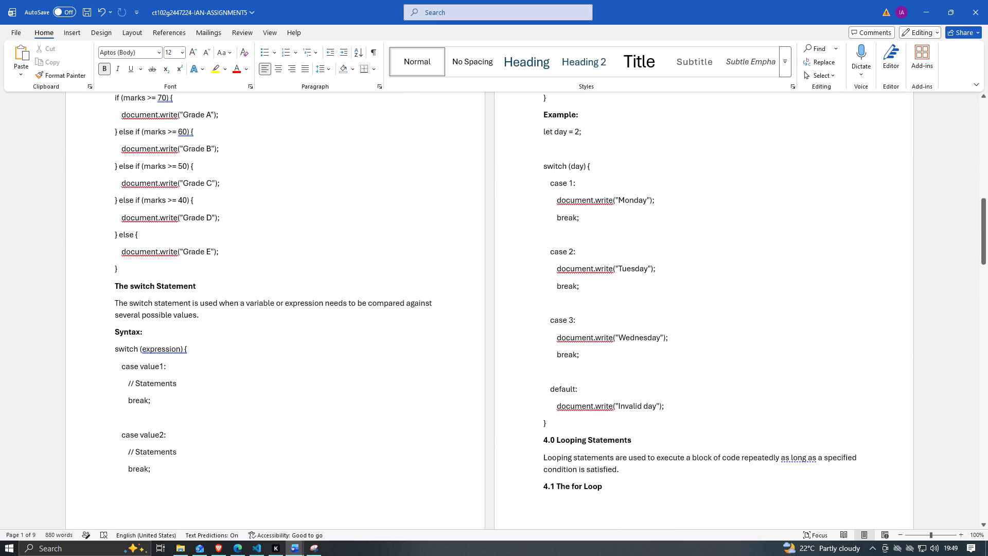
{"action": "scroll", "coordinate": [205, 420], "scroll_direction": "down", "scroll_amount": 3}
{"action": "scroll", "coordinate": [251, 422], "scroll_direction": "up", "scroll_amount": 8}
{"action": "scroll", "coordinate": [588, 347], "scroll_direction": "down", "scroll_amount": 4}
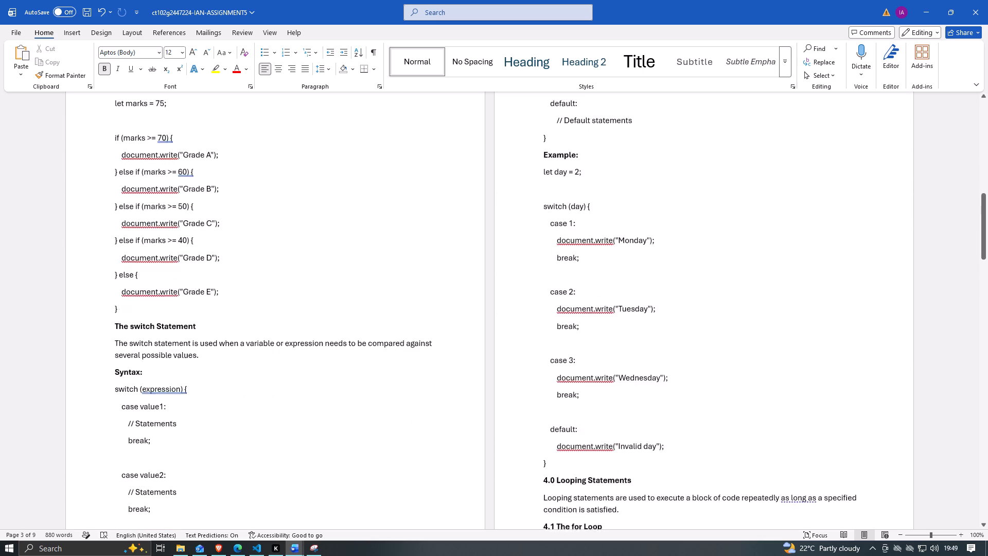
{"action": "scroll", "coordinate": [588, 356], "scroll_direction": "down", "scroll_amount": 3}
{"action": "left_click_drag", "start_coordinate": [554, 392], "coordinate": [545, 392]}
{"action": "key", "text": "BackSpace"}
{"action": "left_click_drag", "start_coordinate": [554, 435], "coordinate": [544, 435]}
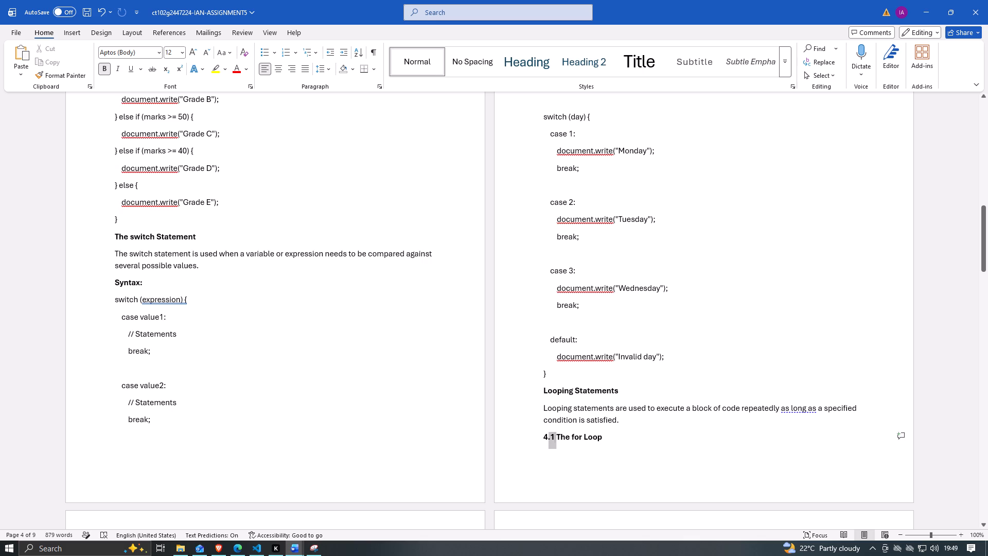
{"action": "left_click_drag", "start_coordinate": [544, 435], "coordinate": [544, 435]}
{"action": "key", "text": "BackSpace"}
Delete the section numbers 4.2 and 4.3 from The while Loop and The do...while Loop headings.
{"action": "scroll", "coordinate": [475, 435], "scroll_direction": "down", "scroll_amount": 7}
{"action": "scroll", "coordinate": [139, 401], "scroll_direction": "down", "scroll_amount": 2}
{"action": "scroll", "coordinate": [113, 403], "scroll_direction": "up", "scroll_amount": 1}
{"action": "scroll", "coordinate": [113, 405], "scroll_direction": "down", "scroll_amount": 4}
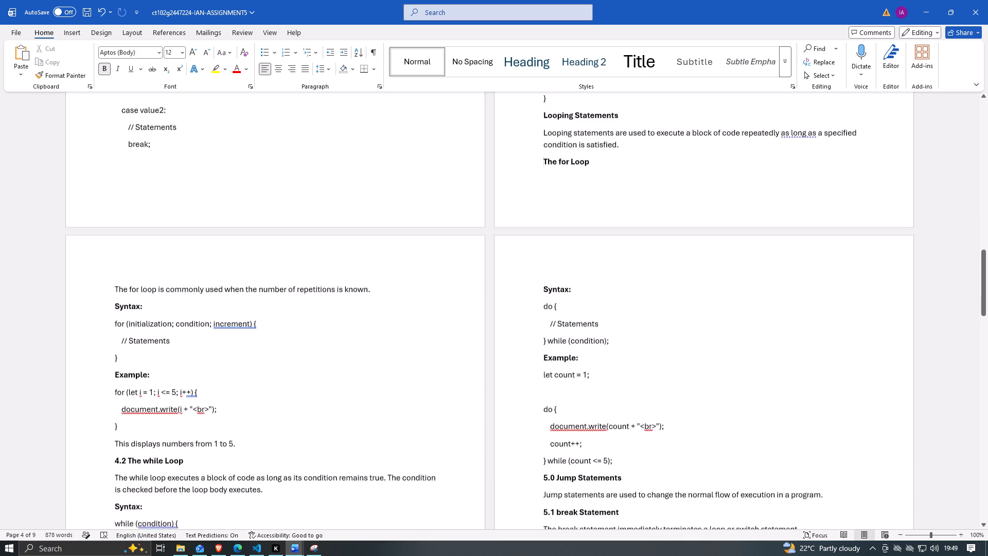
{"action": "scroll", "coordinate": [152, 416], "scroll_direction": "down", "scroll_amount": 1}
{"action": "scroll", "coordinate": [157, 419], "scroll_direction": "up", "scroll_amount": 1}
{"action": "scroll", "coordinate": [160, 420], "scroll_direction": "down", "scroll_amount": 2}
{"action": "left_click_drag", "start_coordinate": [124, 390], "coordinate": [118, 391]}
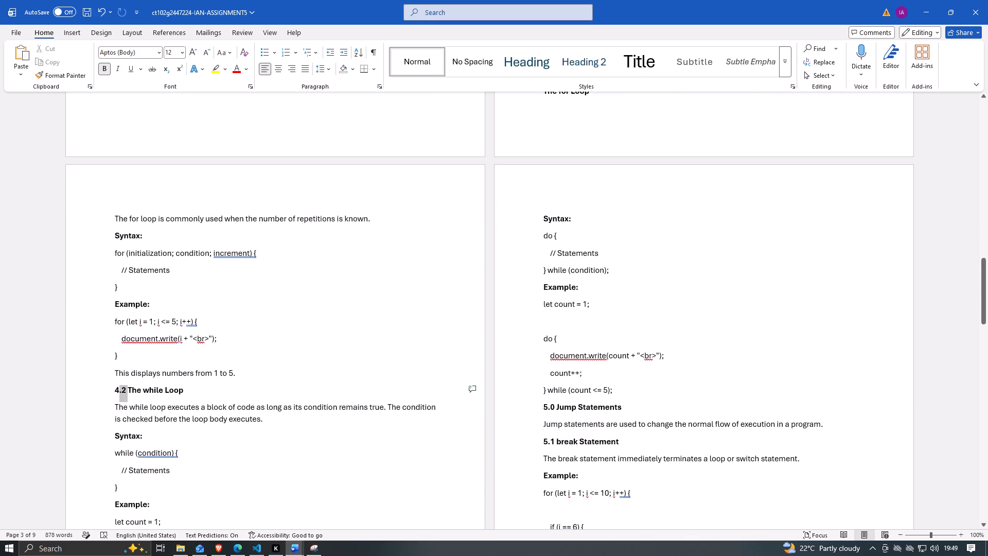
{"action": "left_click_drag", "start_coordinate": [118, 391], "coordinate": [116, 391]}
{"action": "key", "text": "BackSpace"}
{"action": "scroll", "coordinate": [145, 421], "scroll_direction": "down", "scroll_amount": 8}
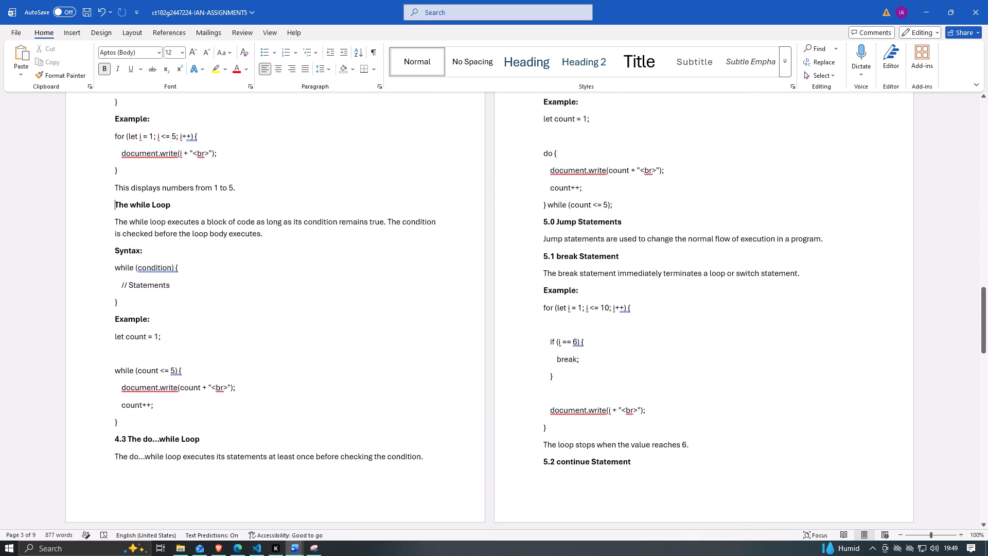
{"action": "left_click_drag", "start_coordinate": [126, 424], "coordinate": [114, 423]}
{"action": "key", "text": "BackSpace"}
Delete the section numbers 5.0 and 5.1 from the Jump Statements and break Statement headings.
{"action": "scroll", "coordinate": [151, 443], "scroll_direction": "down", "scroll_amount": 3}
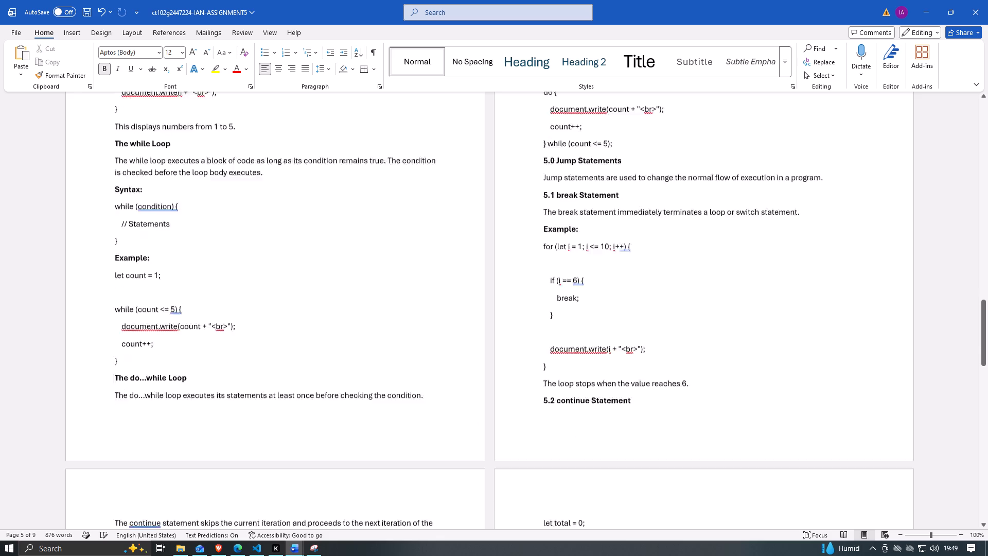
{"action": "scroll", "coordinate": [151, 444], "scroll_direction": "down", "scroll_amount": 3}
{"action": "scroll", "coordinate": [549, 322], "scroll_direction": "up", "scroll_amount": 6}
{"action": "scroll", "coordinate": [564, 237], "scroll_direction": "up", "scroll_amount": 3}
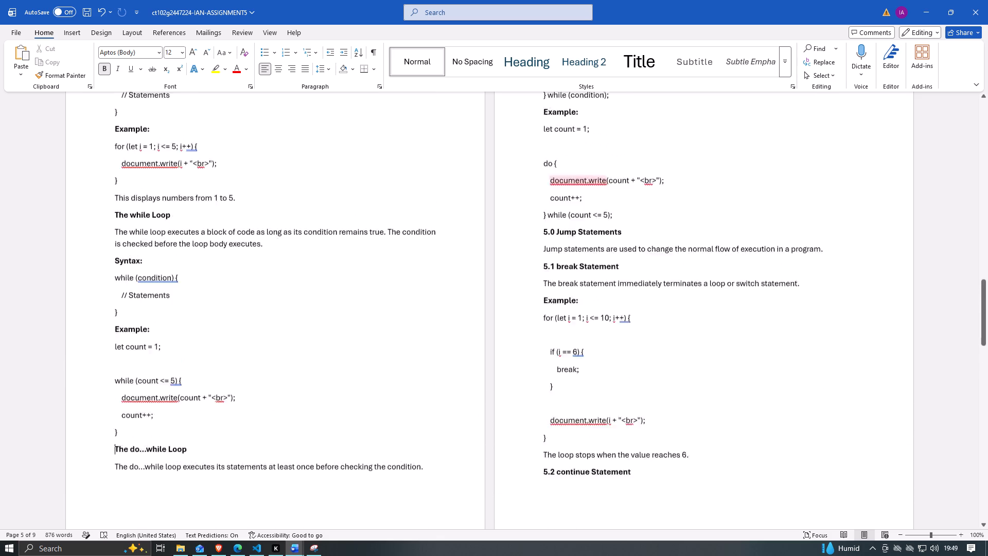
{"action": "scroll", "coordinate": [564, 237], "scroll_direction": "up", "scroll_amount": 5}
{"action": "scroll", "coordinate": [576, 327], "scroll_direction": "down", "scroll_amount": 3}
{"action": "left_click_drag", "start_coordinate": [554, 334], "coordinate": [545, 334]}
{"action": "key", "text": "BackSpace"}
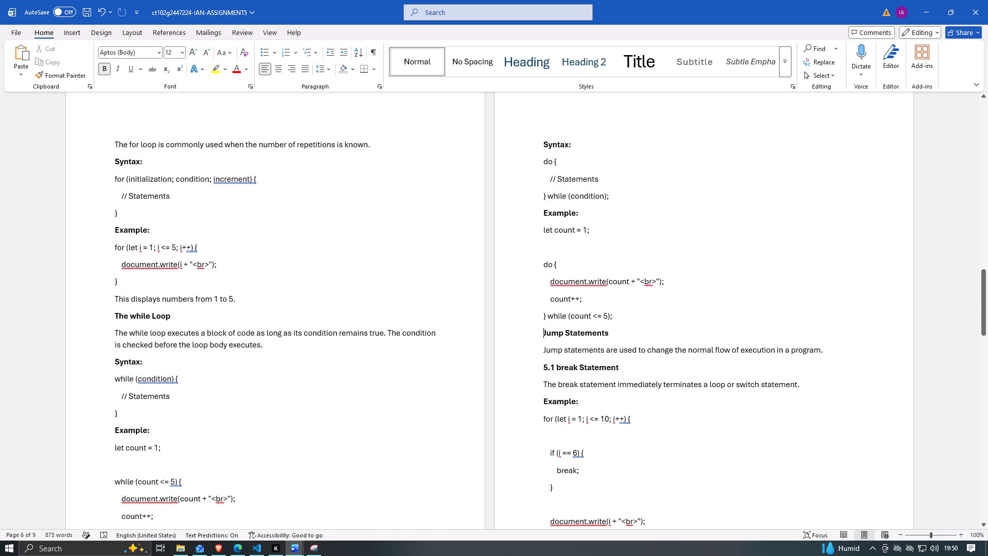
{"action": "left_click_drag", "start_coordinate": [554, 367], "coordinate": [544, 367]}
{"action": "key", "text": "BackSpace"}
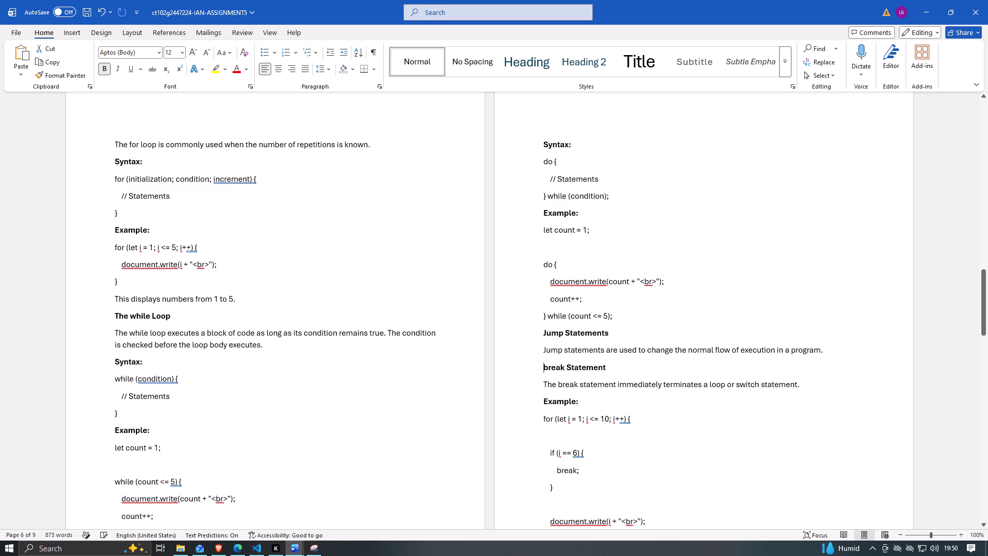
Delete the section numbers 5.2 and 5.3 from the continue Statement and return Statement headings.
{"action": "scroll", "coordinate": [574, 387], "scroll_direction": "down", "scroll_amount": 6}
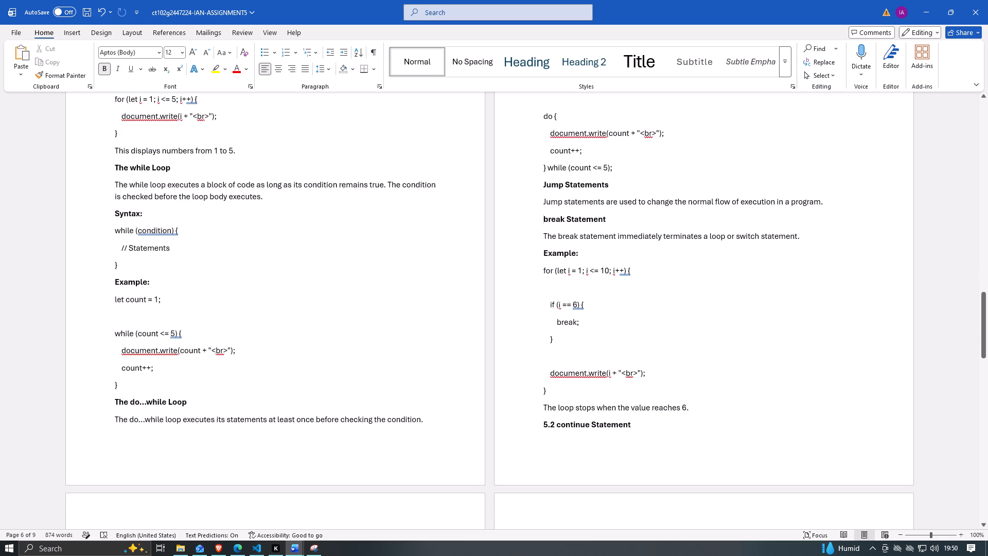
{"action": "left_click_drag", "start_coordinate": [553, 424], "coordinate": [548, 424]}
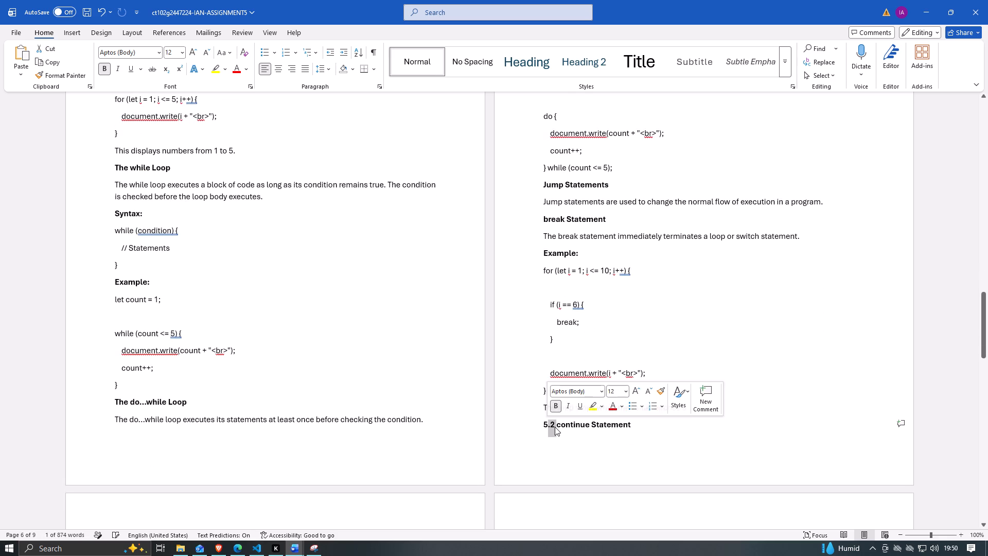
{"action": "key", "text": "BackSpace"}
{"action": "key", "text": "BackSpace"}
{"action": "scroll", "coordinate": [586, 423], "scroll_direction": "down", "scroll_amount": 8}
{"action": "scroll", "coordinate": [149, 384], "scroll_direction": "down", "scroll_amount": 2}
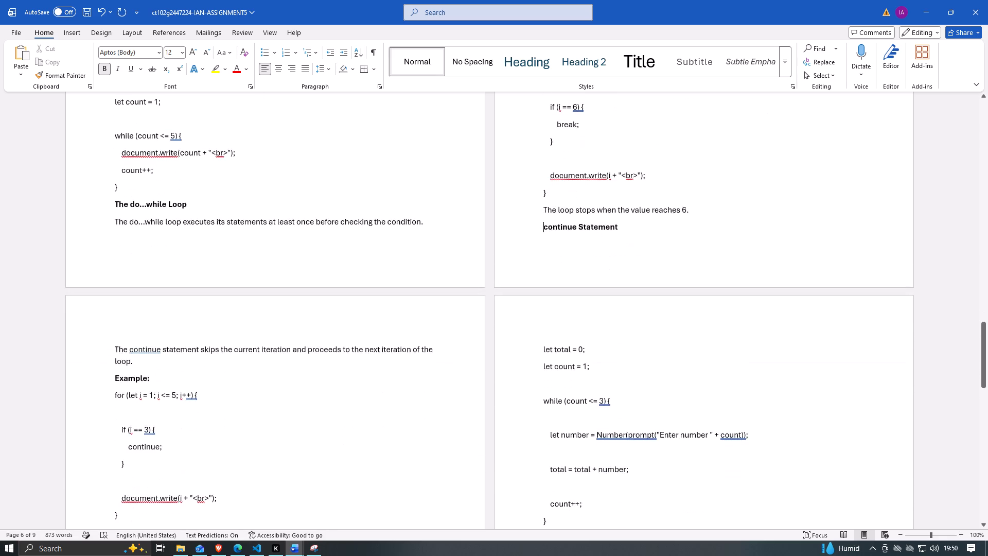
{"action": "scroll", "coordinate": [149, 384], "scroll_direction": "down", "scroll_amount": 6}
{"action": "scroll", "coordinate": [218, 361], "scroll_direction": "down", "scroll_amount": 1}
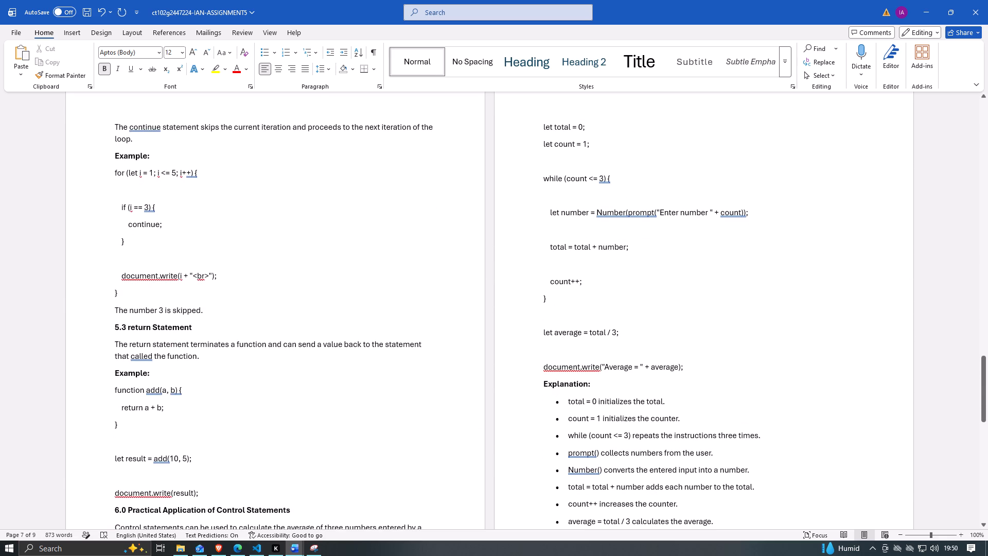
{"action": "left_click_drag", "start_coordinate": [125, 325], "coordinate": [115, 329]}
{"action": "key", "text": "BackSpace"}
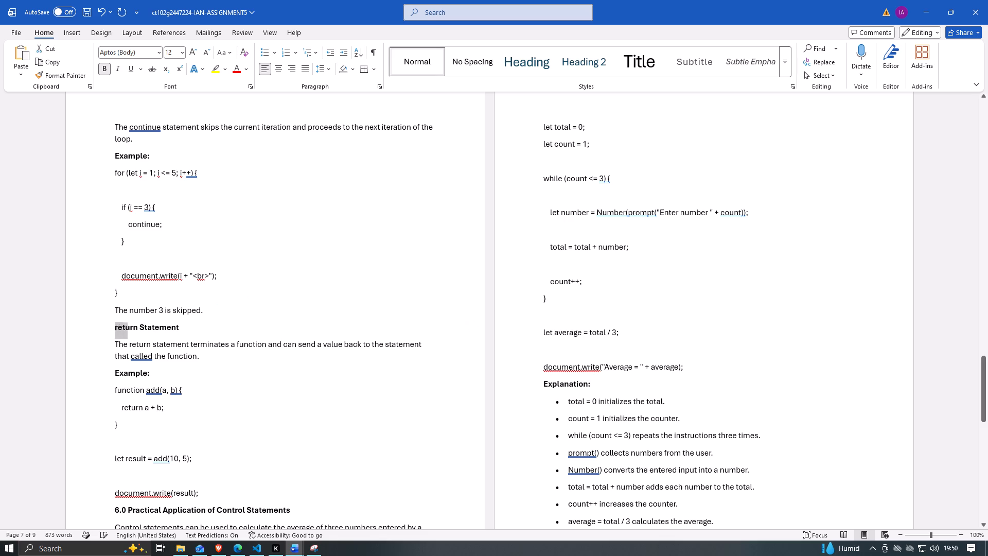
Delete the section numbers 6.0, 7.0 and 8.0 from the Practical Application, Importance of Control Statements and Conclusion headings.
{"action": "scroll", "coordinate": [307, 399], "scroll_direction": "down", "scroll_amount": 5}
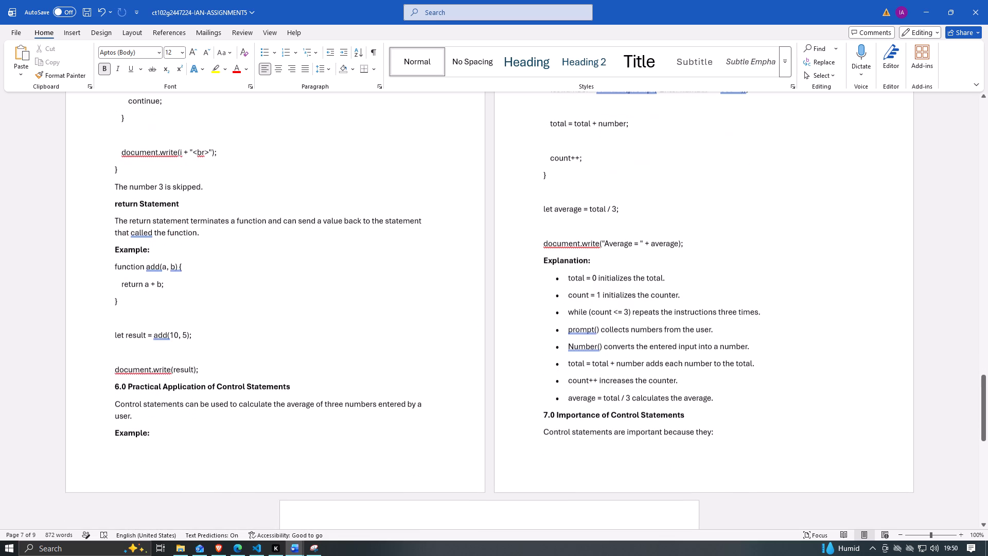
{"action": "left_click_drag", "start_coordinate": [127, 388], "coordinate": [109, 384]}
{"action": "key", "text": "BackSpace"}
{"action": "scroll", "coordinate": [448, 387], "scroll_direction": "up", "scroll_amount": 2}
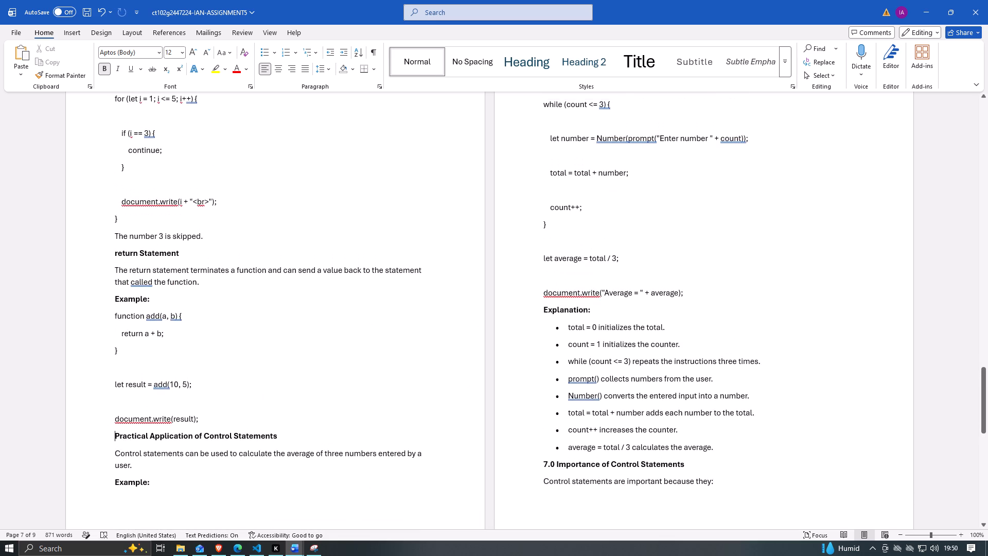
{"action": "scroll", "coordinate": [588, 355], "scroll_direction": "up", "scroll_amount": 7}
{"action": "scroll", "coordinate": [588, 353], "scroll_direction": "down", "scroll_amount": 7}
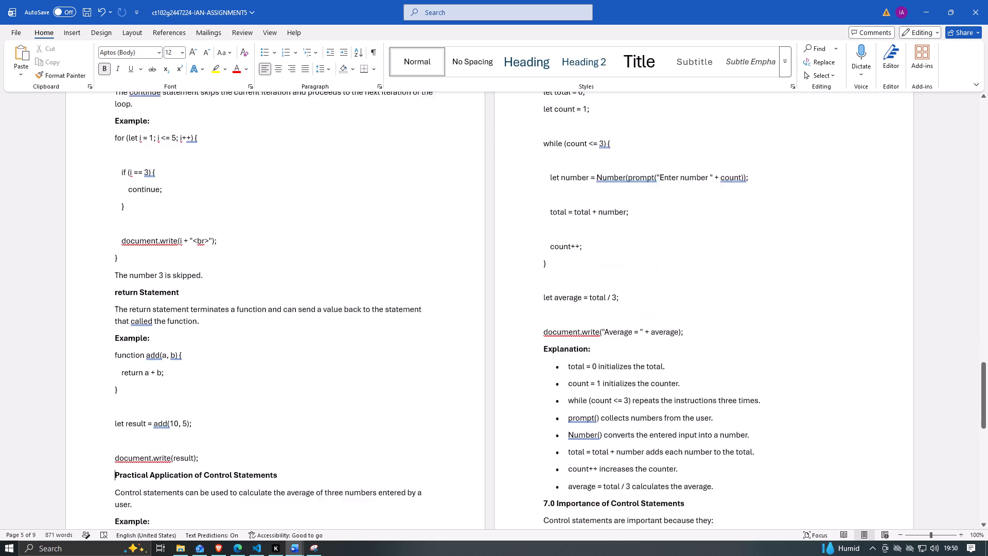
{"action": "scroll", "coordinate": [588, 353], "scroll_direction": "down", "scroll_amount": 2}
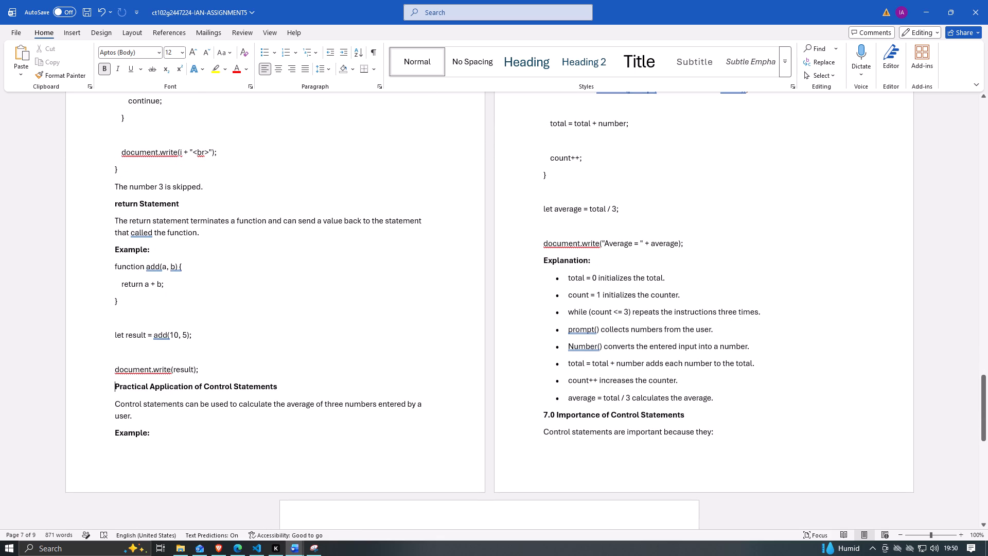
{"action": "left_click_drag", "start_coordinate": [554, 415], "coordinate": [545, 415]}
{"action": "key", "text": "BackSpace"}
{"action": "scroll", "coordinate": [436, 446], "scroll_direction": "down", "scroll_amount": 9}
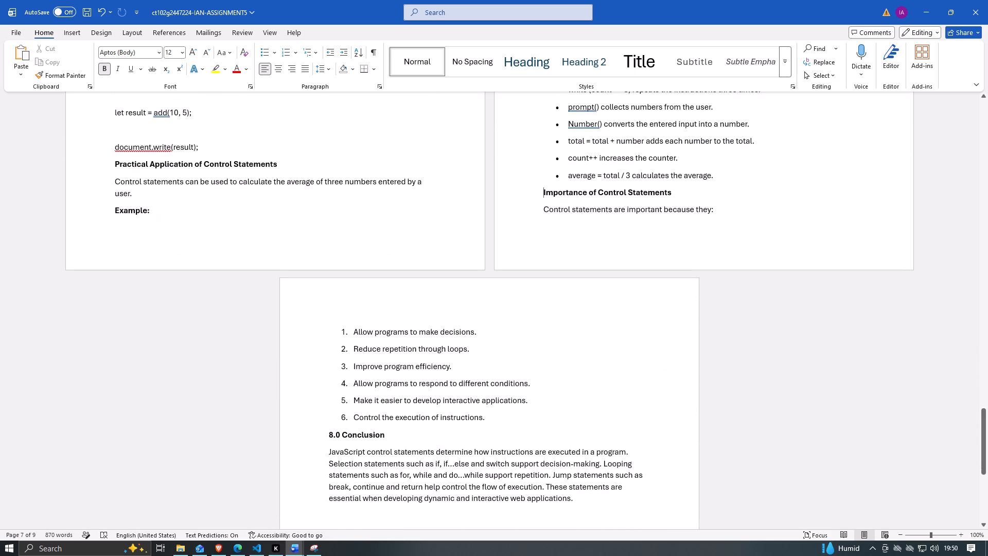
{"action": "scroll", "coordinate": [337, 429], "scroll_direction": "down", "scroll_amount": 2}
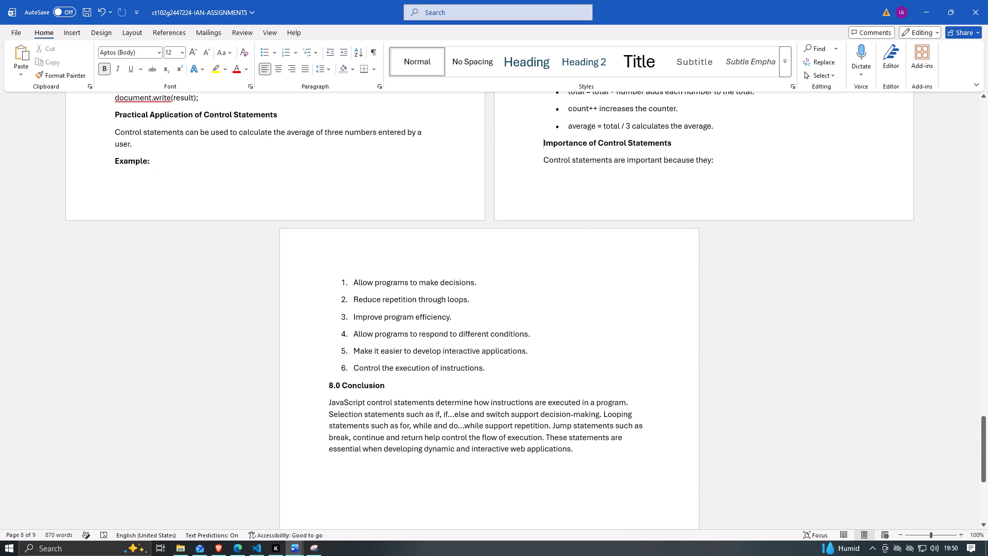
{"action": "left_click_drag", "start_coordinate": [340, 385], "coordinate": [328, 386]}
{"action": "key", "text": "BackSpace"}
Save the cleaned-up control statements document.
{"action": "scroll", "coordinate": [500, 413], "scroll_direction": "down", "scroll_amount": 3}
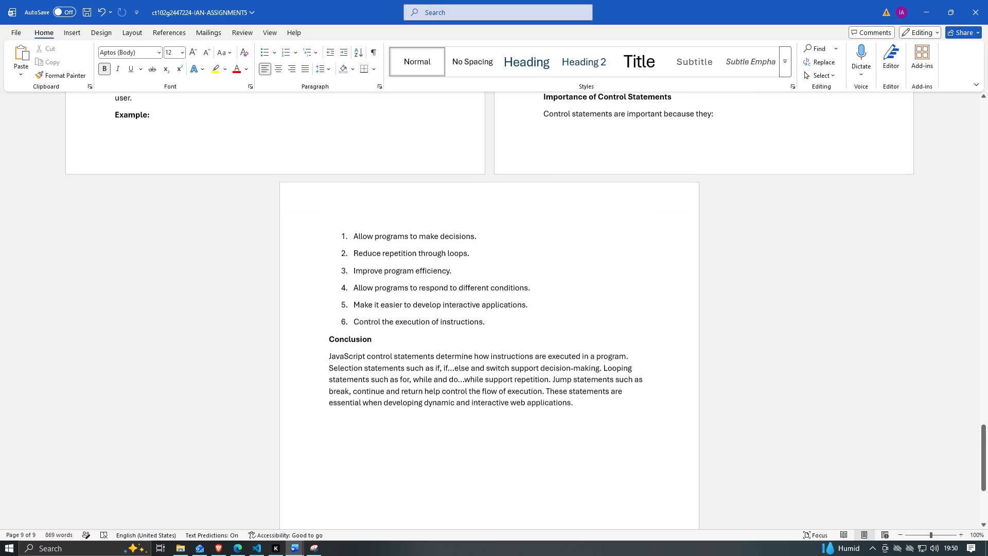
{"action": "scroll", "coordinate": [502, 414], "scroll_direction": "down", "scroll_amount": 14}
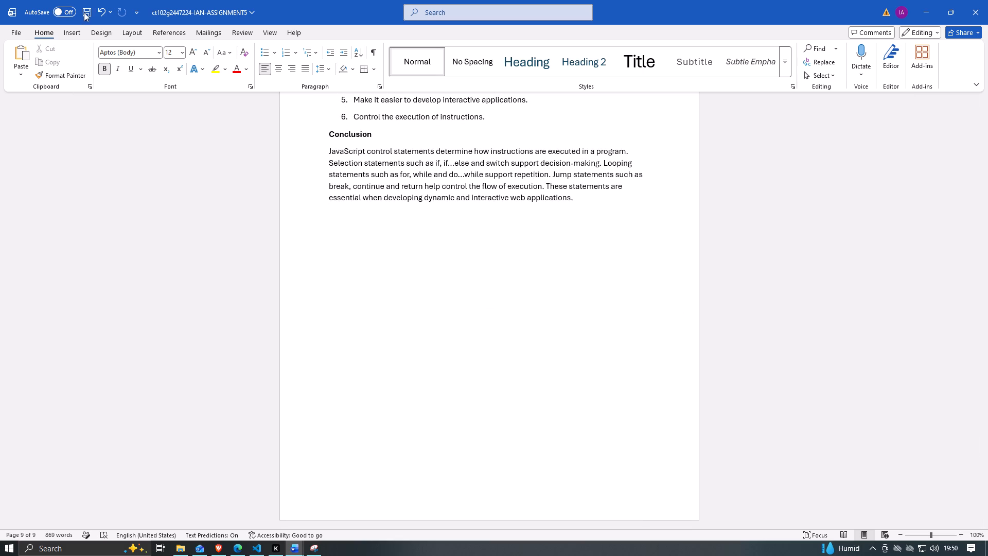
{"action": "left_click", "coordinate": [85, 12]}
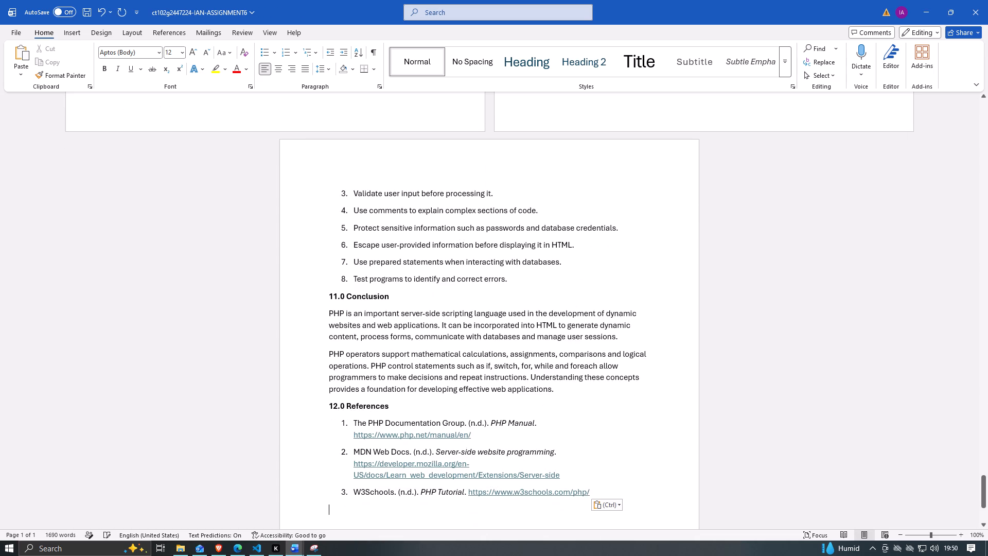
Review the pasted Introduction to PHP text from the references back to the title block on the first page.
{"action": "scroll", "coordinate": [473, 398], "scroll_direction": "up", "scroll_amount": 5}
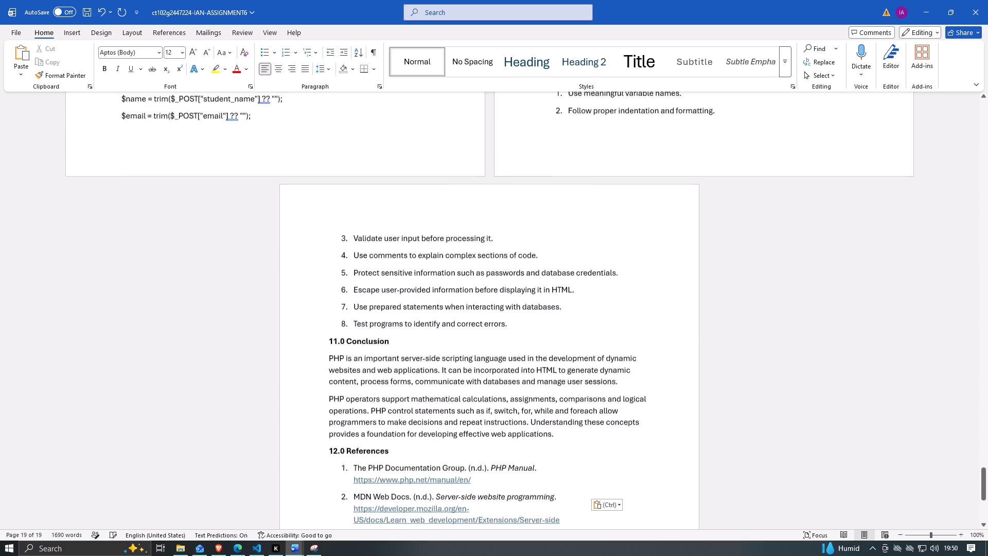
{"action": "scroll", "coordinate": [505, 421], "scroll_direction": "up", "scroll_amount": 3}
{"action": "scroll", "coordinate": [495, 307], "scroll_direction": "up", "scroll_amount": 7}
{"action": "scroll", "coordinate": [449, 316], "scroll_direction": "up", "scroll_amount": 20}
{"action": "scroll", "coordinate": [449, 316], "scroll_direction": "up", "scroll_amount": 3}
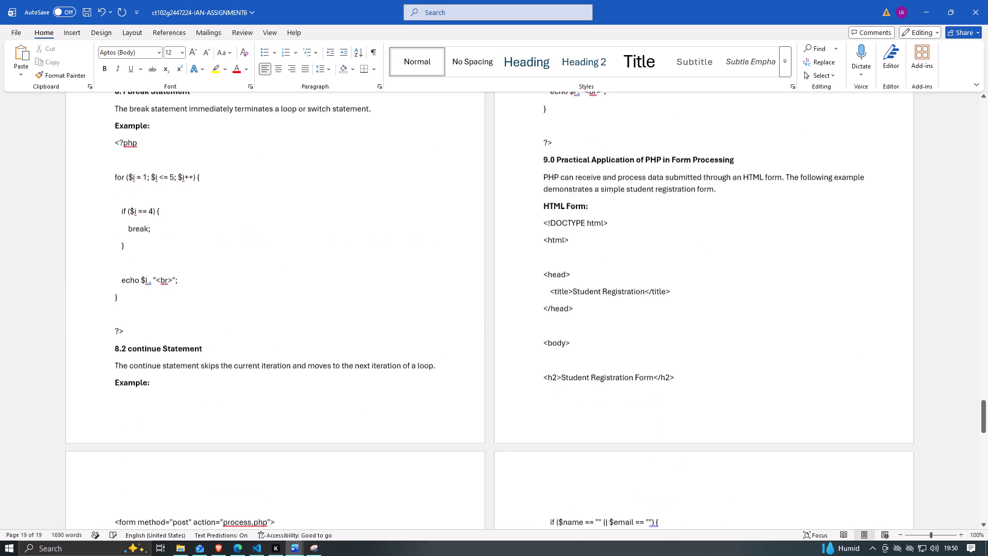
{"action": "scroll", "coordinate": [446, 318], "scroll_direction": "up", "scroll_amount": 12}
{"action": "scroll", "coordinate": [444, 319], "scroll_direction": "down", "scroll_amount": 1}
{"action": "scroll", "coordinate": [444, 319], "scroll_direction": "up", "scroll_amount": 4}
{"action": "scroll", "coordinate": [443, 319], "scroll_direction": "down", "scroll_amount": 1}
{"action": "scroll", "coordinate": [443, 319], "scroll_direction": "up", "scroll_amount": 20}
{"action": "scroll", "coordinate": [443, 319], "scroll_direction": "up", "scroll_amount": 1}
{"action": "scroll", "coordinate": [439, 320], "scroll_direction": "down", "scroll_amount": 1}
{"action": "scroll", "coordinate": [439, 320], "scroll_direction": "up", "scroll_amount": 5}
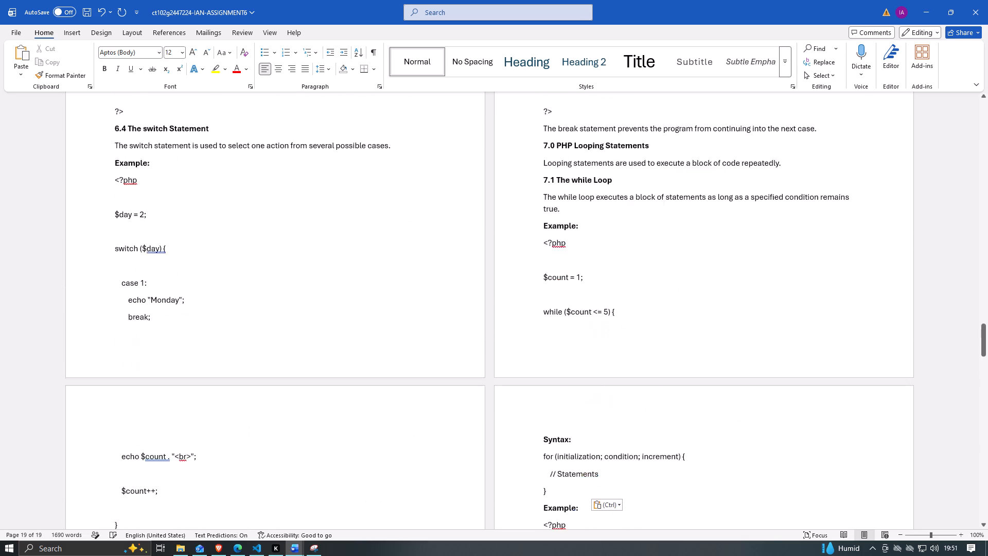
{"action": "scroll", "coordinate": [439, 320], "scroll_direction": "up", "scroll_amount": 20}
{"action": "scroll", "coordinate": [439, 320], "scroll_direction": "up", "scroll_amount": 18}
{"action": "scroll", "coordinate": [434, 323], "scroll_direction": "down", "scroll_amount": 1}
{"action": "scroll", "coordinate": [433, 323], "scroll_direction": "up", "scroll_amount": 4}
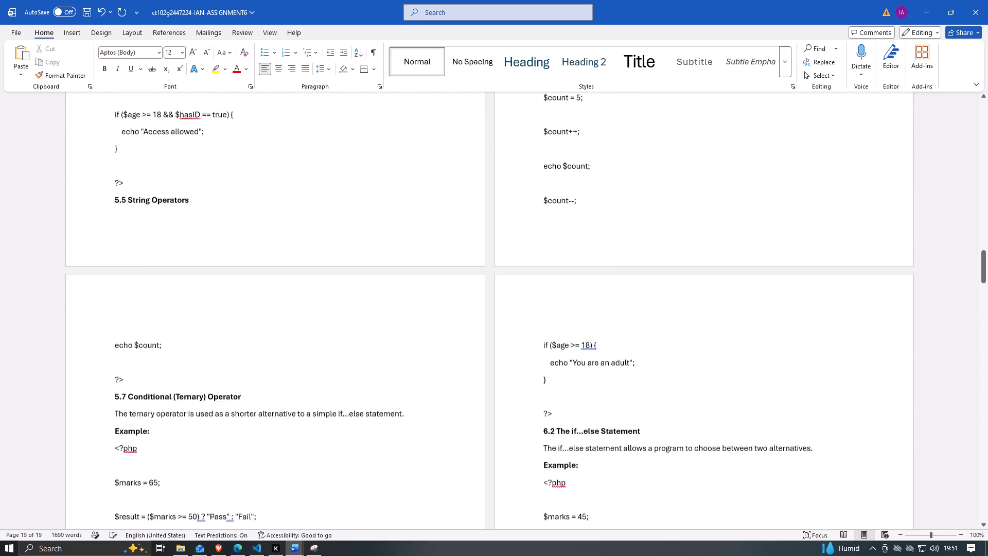
{"action": "scroll", "coordinate": [431, 325], "scroll_direction": "up", "scroll_amount": 20}
{"action": "scroll", "coordinate": [431, 325], "scroll_direction": "up", "scroll_amount": 19}
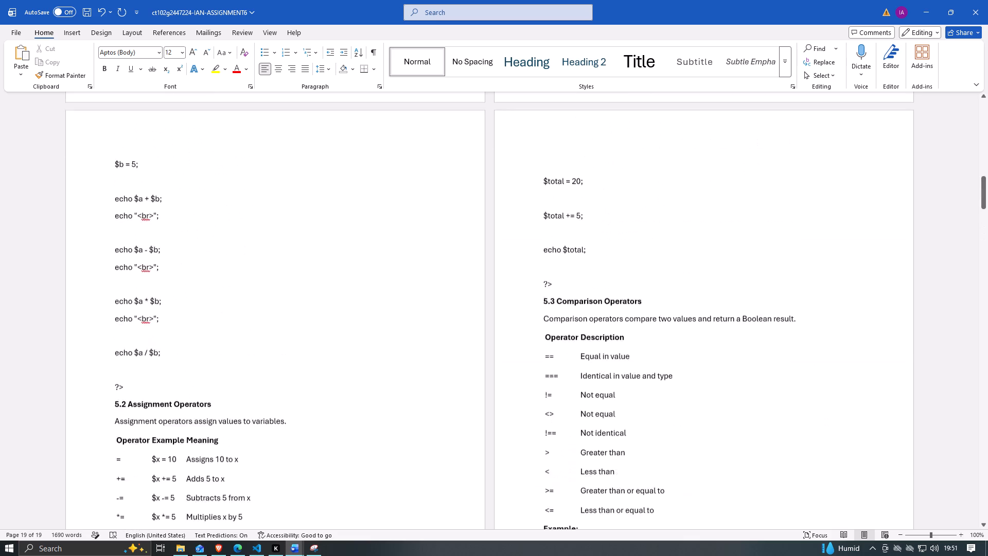
{"action": "scroll", "coordinate": [428, 326], "scroll_direction": "up", "scroll_amount": 10}
{"action": "scroll", "coordinate": [428, 326], "scroll_direction": "up", "scroll_amount": 20}
{"action": "scroll", "coordinate": [428, 326], "scroll_direction": "up", "scroll_amount": 2}
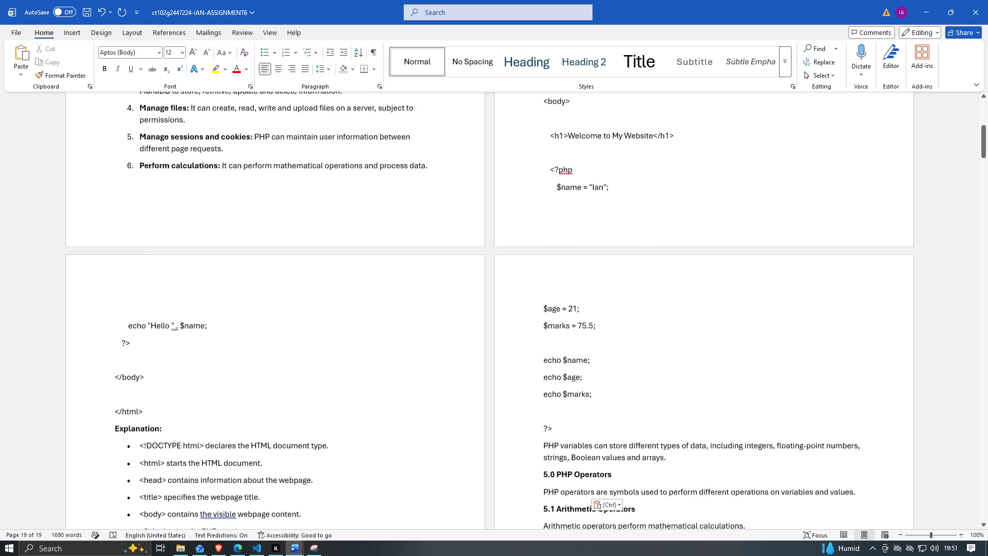
{"action": "scroll", "coordinate": [428, 326], "scroll_direction": "up", "scroll_amount": 20}
{"action": "scroll", "coordinate": [428, 326], "scroll_direction": "up", "scroll_amount": 5}
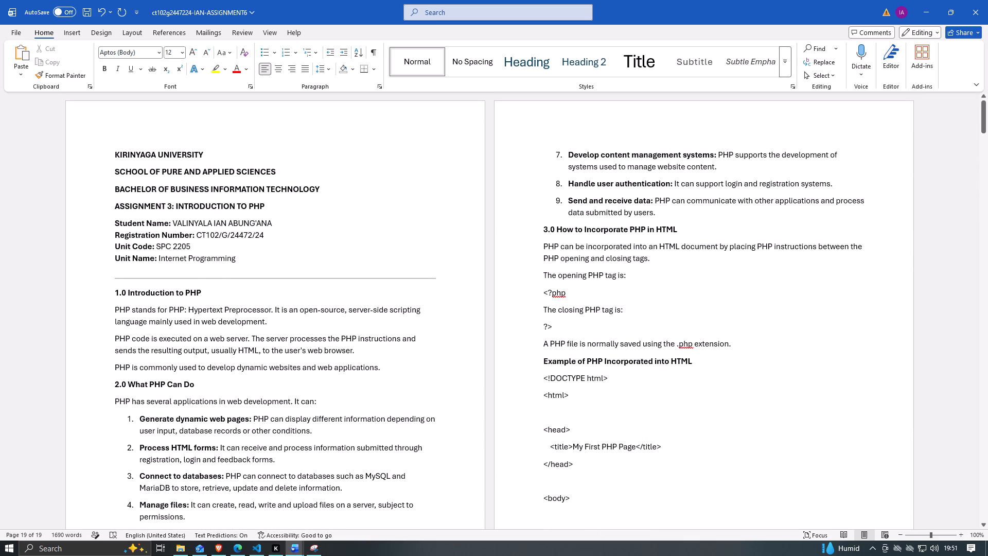
Delete the horizontal divider line between the student details and the Introduction to PHP heading.
{"action": "left_click", "coordinate": [205, 281]}
{"action": "key", "text": "BackSpace"}
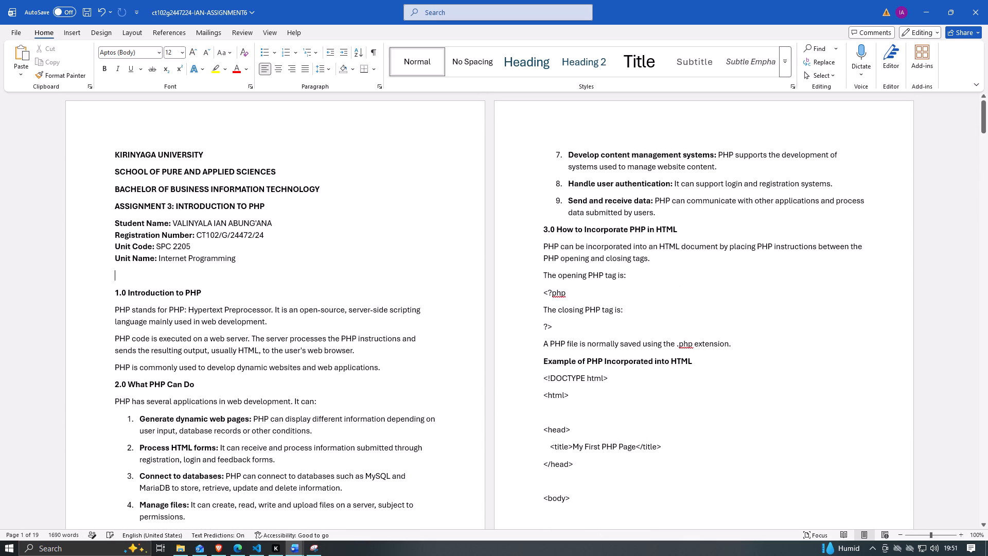
Remove the Unit Name, Unit Code, Registration Number and Student Name labels from the title block, keeping only their values.
{"action": "left_click_drag", "start_coordinate": [156, 260], "coordinate": [136, 257]}
{"action": "left_click_drag", "start_coordinate": [136, 257], "coordinate": [118, 257]}
{"action": "key", "text": "BackSpace"}
{"action": "left_click_drag", "start_coordinate": [154, 246], "coordinate": [146, 247]}
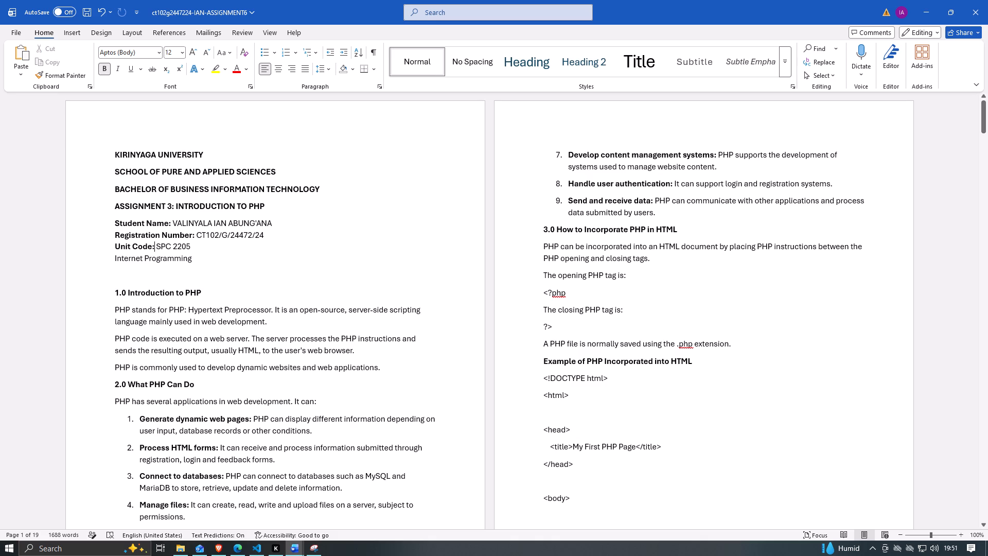
{"action": "left_click_drag", "start_coordinate": [146, 247], "coordinate": [122, 248]}
{"action": "key", "text": "BackSpace"}
{"action": "left_click_drag", "start_coordinate": [195, 233], "coordinate": [127, 231]}
{"action": "key", "text": "BackSpace"}
{"action": "left_click_drag", "start_coordinate": [170, 224], "coordinate": [163, 224]}
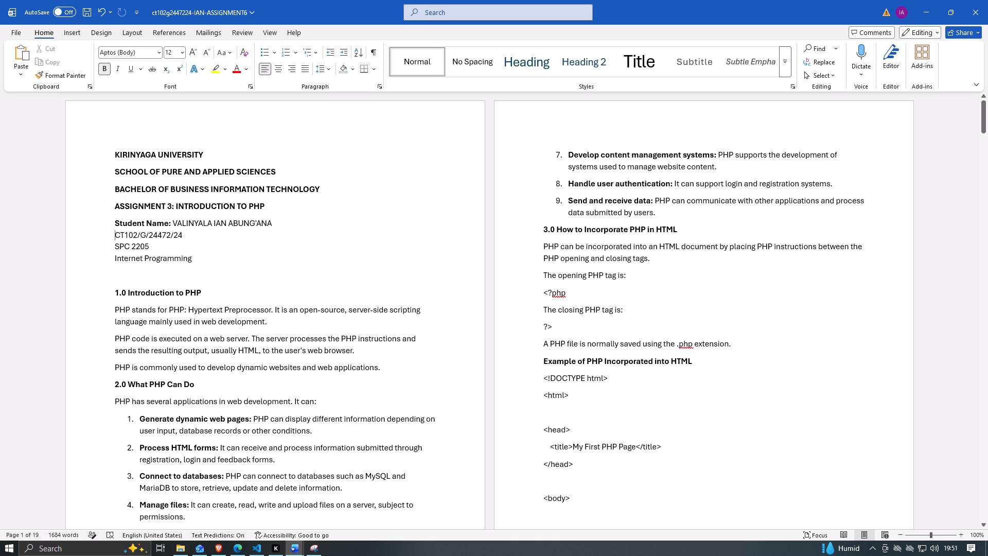
{"action": "left_click_drag", "start_coordinate": [163, 224], "coordinate": [128, 224]}
{"action": "key", "text": "BackSpace"}
Remove the section numbers 1.0 and 2.0 from the Introduction to PHP and What PHP Can Do headings.
{"action": "left_click_drag", "start_coordinate": [126, 292], "coordinate": [112, 292]}
{"action": "key", "text": "BackSpace"}
{"action": "left_click_drag", "start_coordinate": [125, 385], "coordinate": [101, 384]}
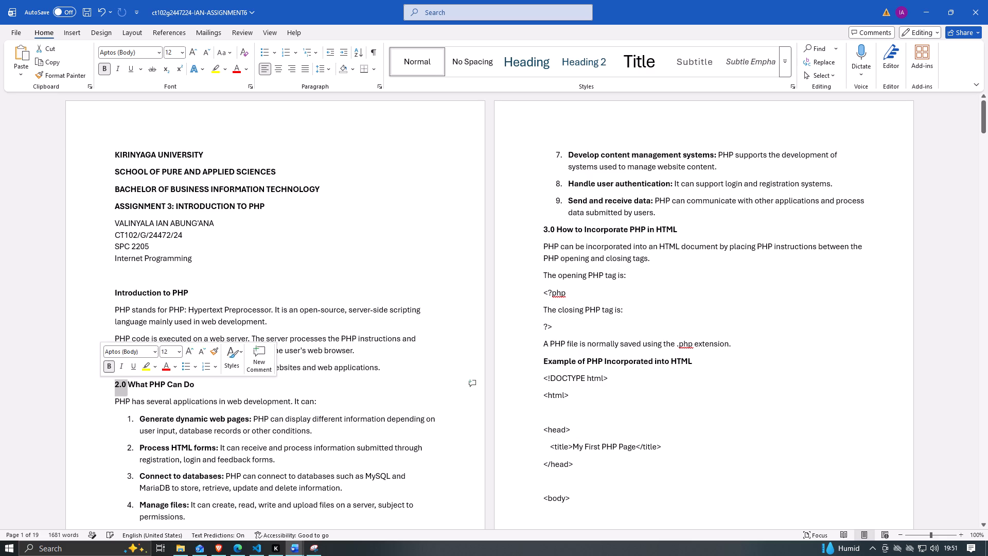
{"action": "key", "text": "BackSpace"}
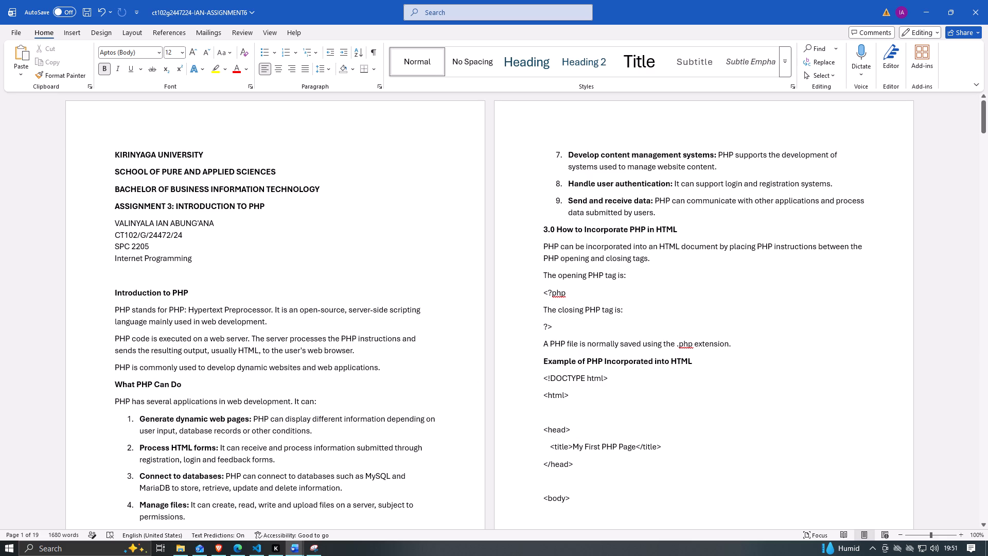
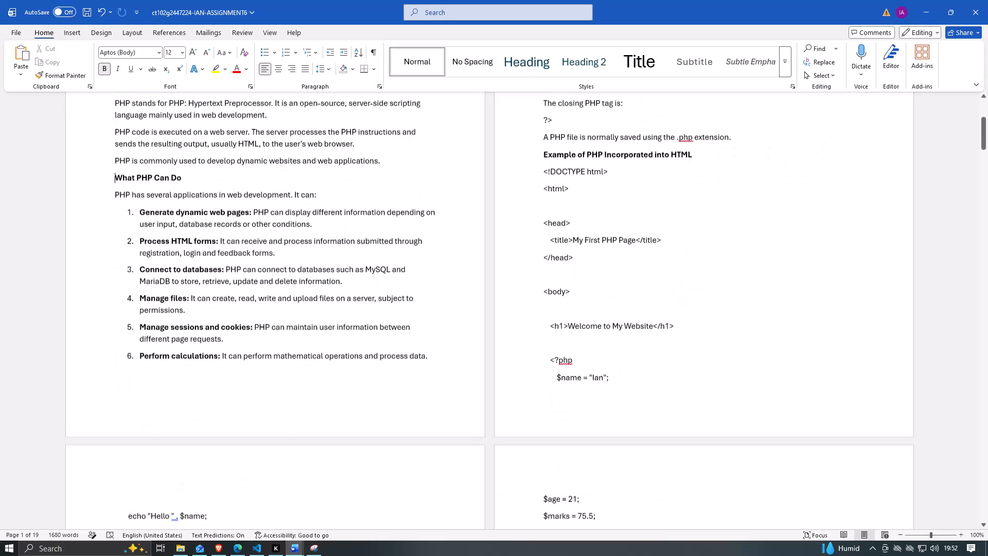
Remove the section numbers 3.0 and 4.0 from the How to Incorporate PHP in HTML and PHP Variables headings.
{"action": "scroll", "coordinate": [239, 341], "scroll_direction": "up", "scroll_amount": 7}
{"action": "scroll", "coordinate": [670, 220], "scroll_direction": "up", "scroll_amount": 5}
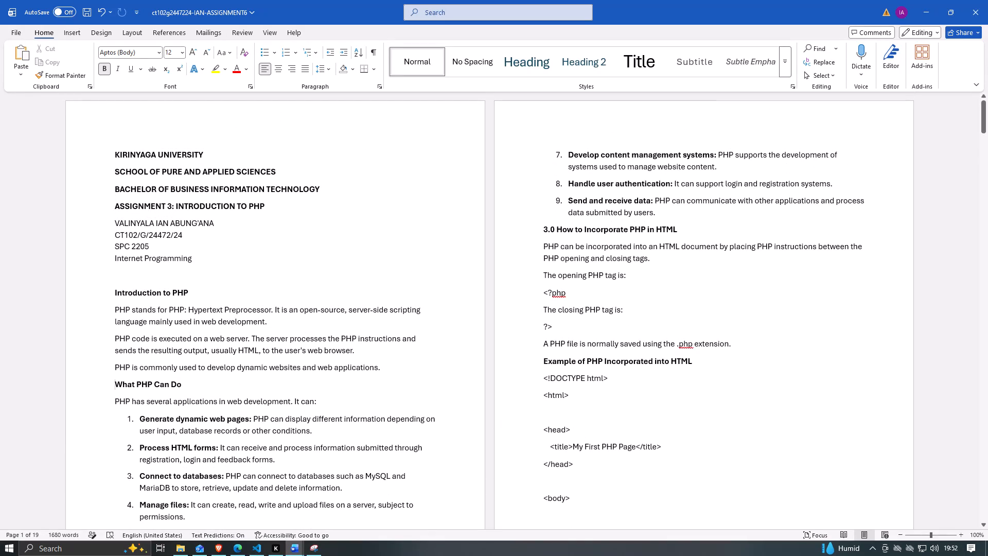
{"action": "left_click_drag", "start_coordinate": [553, 229], "coordinate": [518, 228]}
{"action": "key", "text": "BackSpace"}
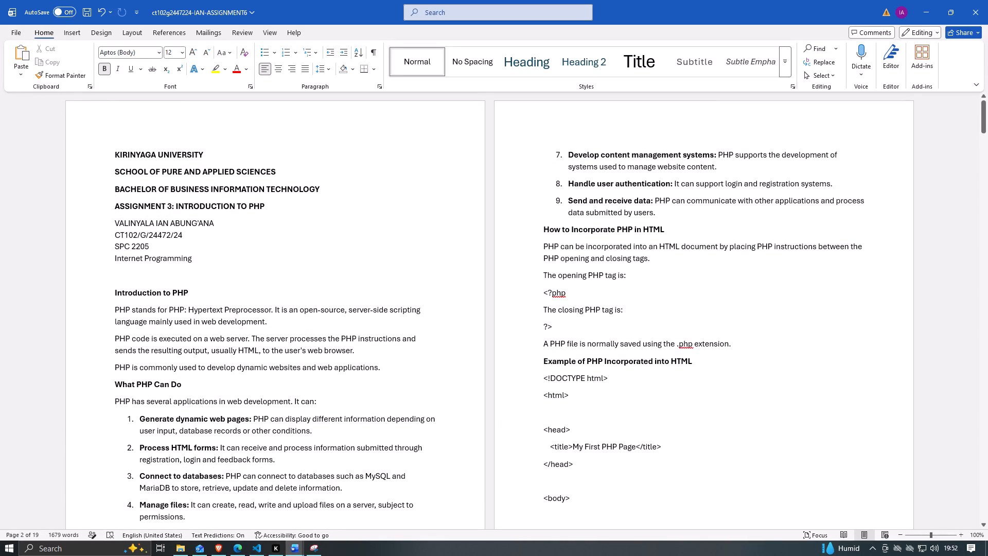
{"action": "scroll", "coordinate": [570, 353], "scroll_direction": "down", "scroll_amount": 7}
{"action": "scroll", "coordinate": [568, 337], "scroll_direction": "up", "scroll_amount": 2}
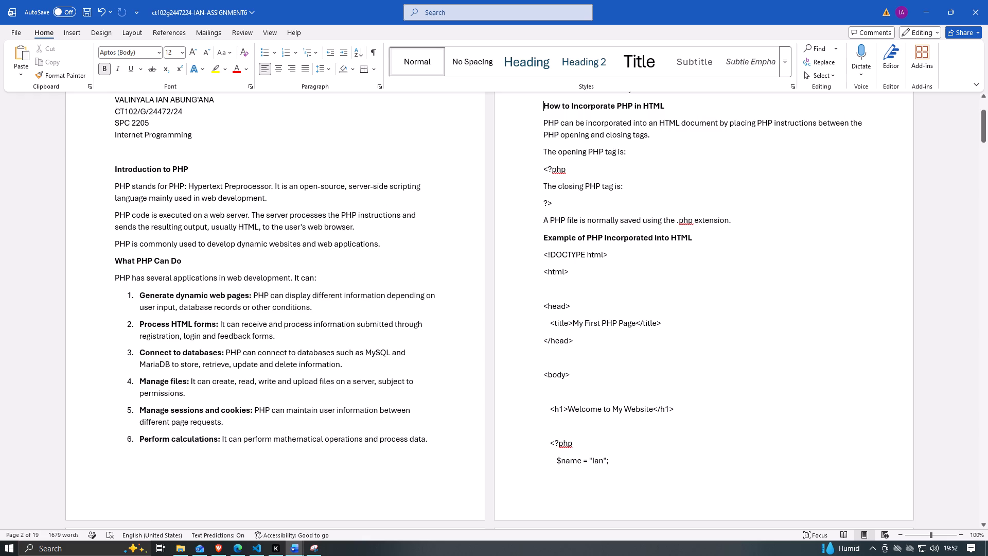
{"action": "scroll", "coordinate": [559, 317], "scroll_direction": "down", "scroll_amount": 10}
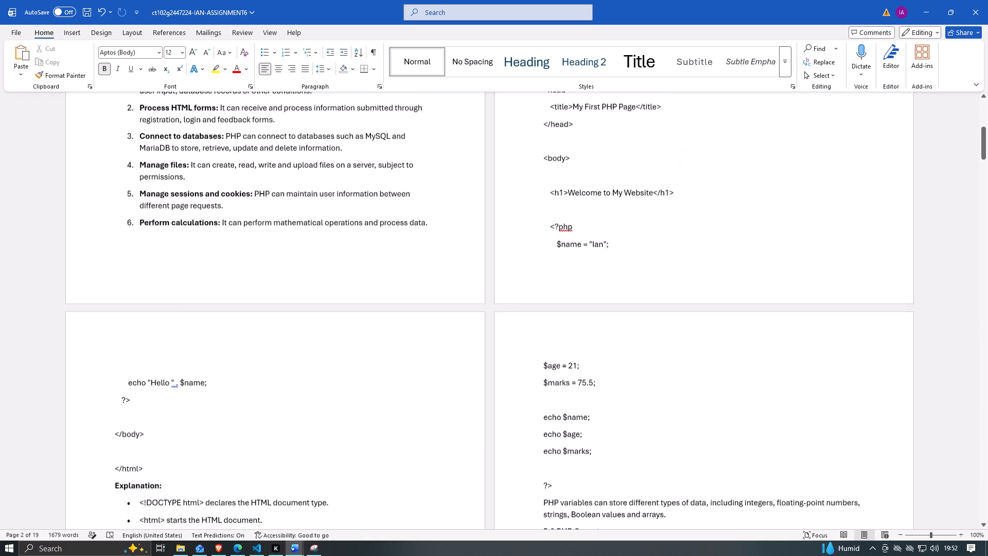
{"action": "scroll", "coordinate": [546, 314], "scroll_direction": "down", "scroll_amount": 1}
{"action": "scroll", "coordinate": [189, 376], "scroll_direction": "down", "scroll_amount": 1}
{"action": "scroll", "coordinate": [206, 428], "scroll_direction": "down", "scroll_amount": 8}
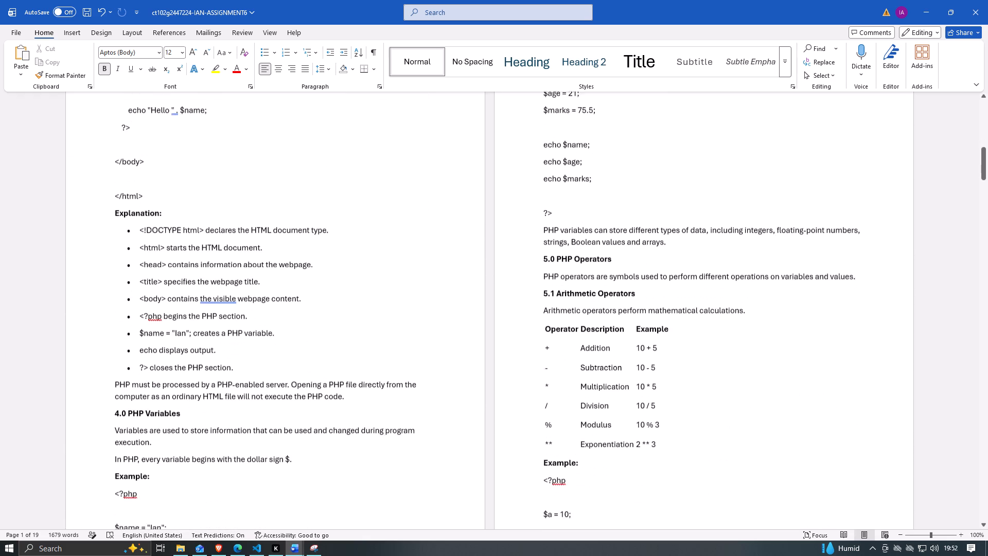
{"action": "left_click_drag", "start_coordinate": [125, 408], "coordinate": [113, 408]}
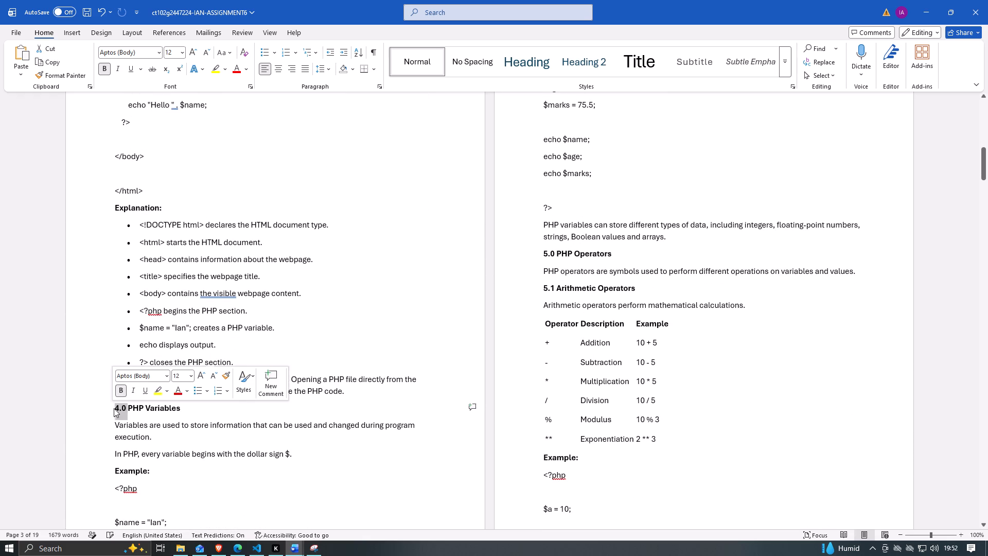
{"action": "key", "text": "BackSpace"}
Remove the section numbers 5.0 and 5.1 from the PHP Operators and Arithmetic Operators headings.
{"action": "scroll", "coordinate": [146, 457], "scroll_direction": "down", "scroll_amount": 5}
{"action": "scroll", "coordinate": [165, 439], "scroll_direction": "up", "scroll_amount": 3}
{"action": "scroll", "coordinate": [512, 388], "scroll_direction": "up", "scroll_amount": 6}
{"action": "scroll", "coordinate": [512, 388], "scroll_direction": "down", "scroll_amount": 6}
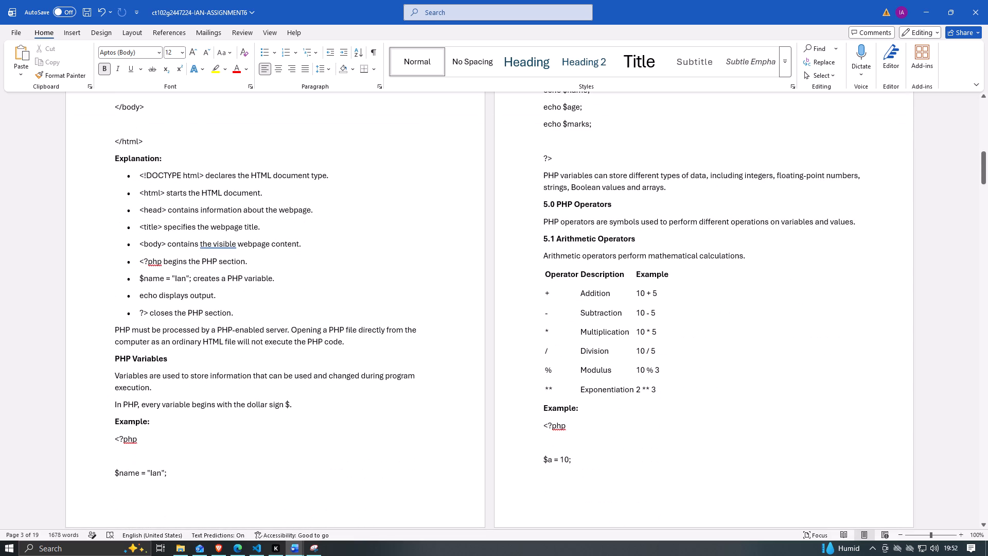
{"action": "left_click_drag", "start_coordinate": [553, 204], "coordinate": [543, 205]}
{"action": "key", "text": "BackSpace"}
{"action": "left_click_drag", "start_coordinate": [553, 238], "coordinate": [544, 239]}
{"action": "key", "text": "BackSpace"}
Remove the section numbers 5.2 and 5.3 from the Assignment Operators and Comparison Operators headings.
{"action": "scroll", "coordinate": [537, 386], "scroll_direction": "down", "scroll_amount": 9}
{"action": "scroll", "coordinate": [153, 439], "scroll_direction": "down", "scroll_amount": 5}
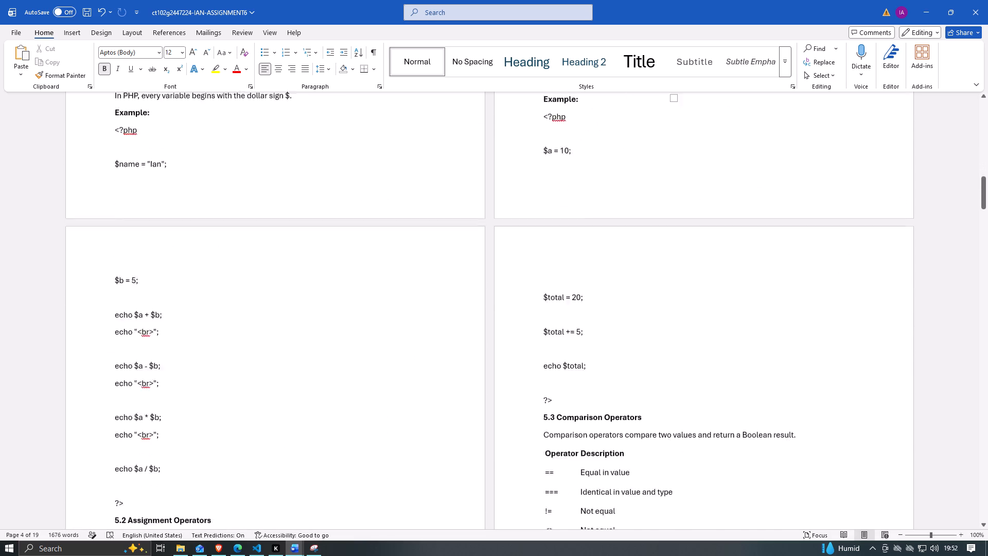
{"action": "scroll", "coordinate": [152, 440], "scroll_direction": "down", "scroll_amount": 3}
{"action": "left_click_drag", "start_coordinate": [124, 409], "coordinate": [116, 411]}
{"action": "key", "text": "BackSpace"}
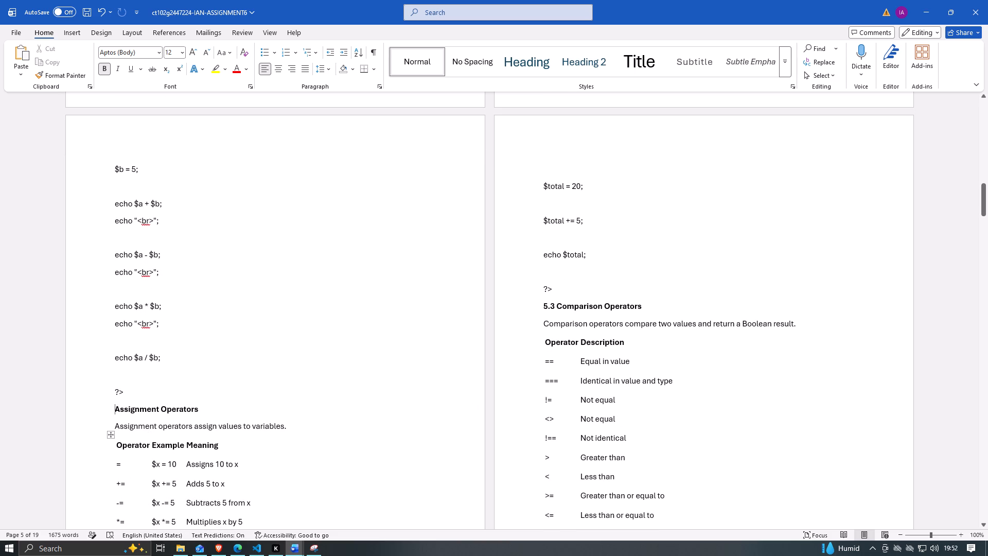
{"action": "scroll", "coordinate": [201, 449], "scroll_direction": "down", "scroll_amount": 4}
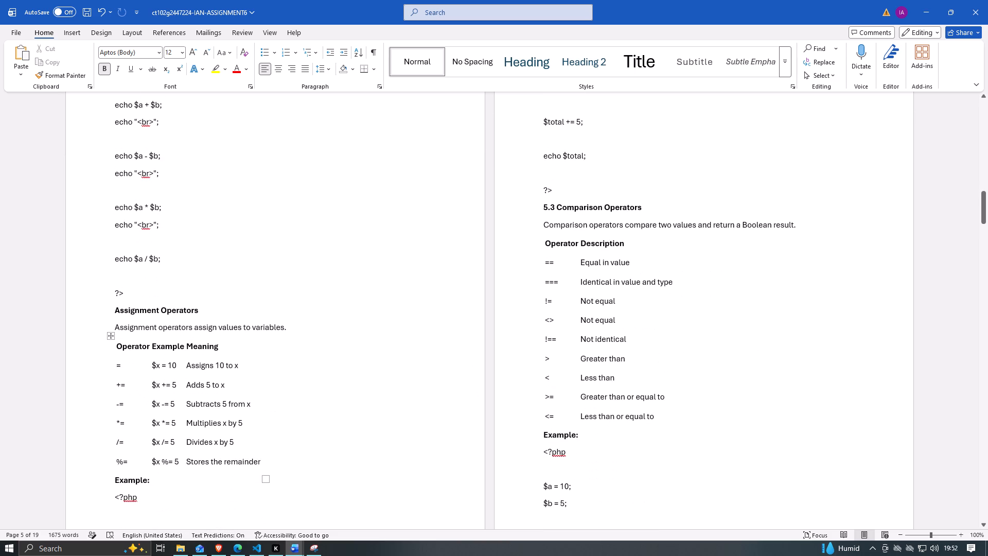
{"action": "scroll", "coordinate": [218, 407], "scroll_direction": "down", "scroll_amount": 7}
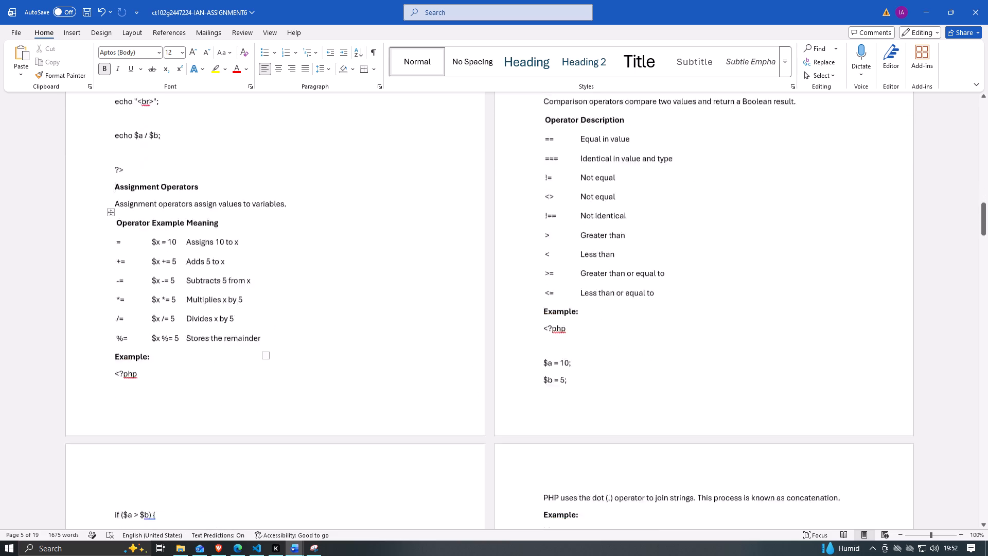
{"action": "scroll", "coordinate": [288, 383], "scroll_direction": "up", "scroll_amount": 8}
{"action": "scroll", "coordinate": [663, 363], "scroll_direction": "up", "scroll_amount": 4}
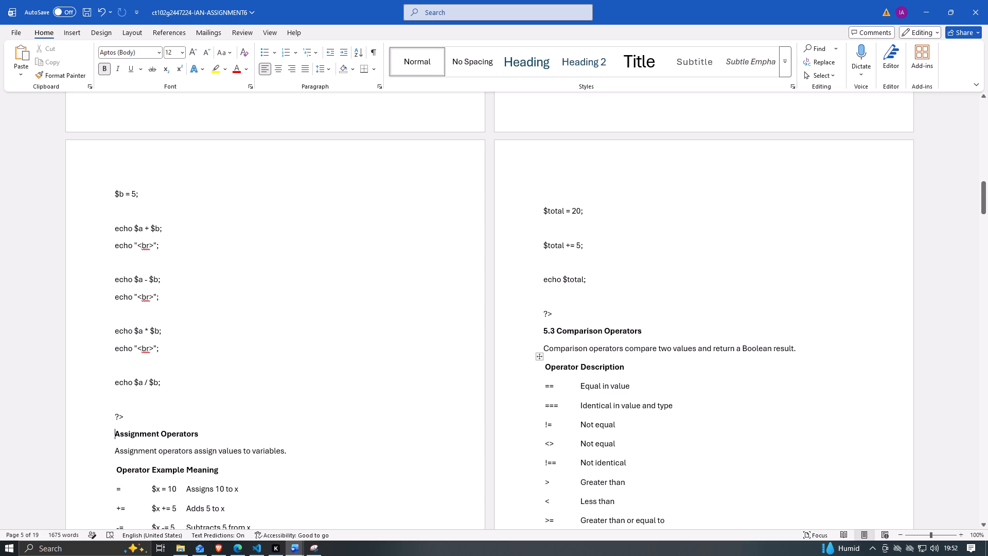
{"action": "left_click_drag", "start_coordinate": [553, 331], "coordinate": [544, 331]}
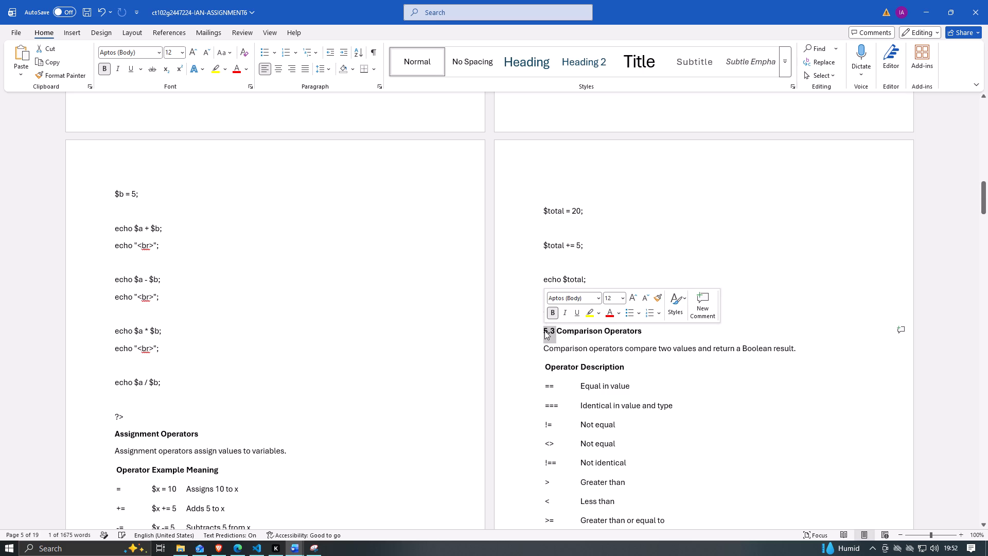
{"action": "key", "text": "BackSpace"}
Remove the section numbers 5.4 and 5.5 from the Logical Operators and String Operators headings.
{"action": "scroll", "coordinate": [576, 416], "scroll_direction": "down", "scroll_amount": 11}
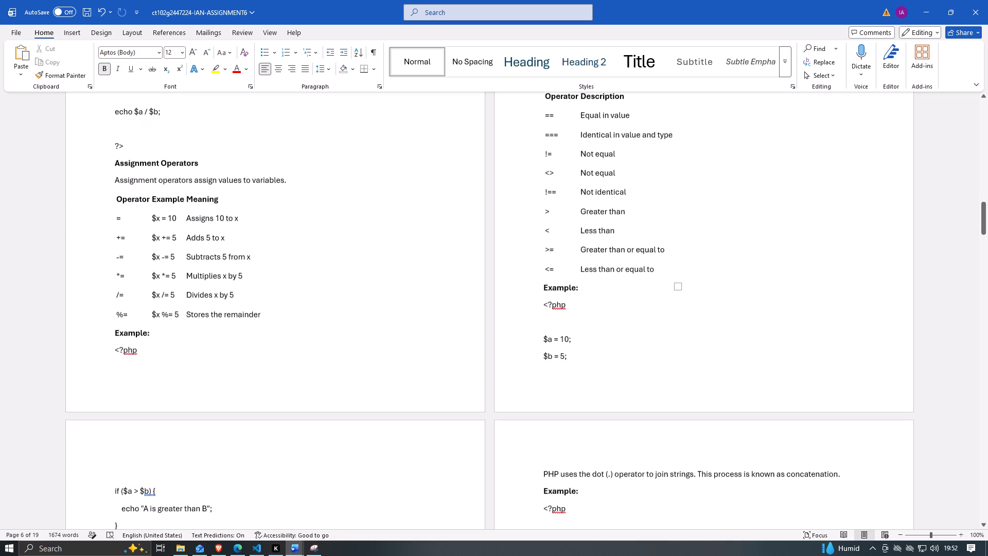
{"action": "scroll", "coordinate": [360, 503], "scroll_direction": "down", "scroll_amount": 6}
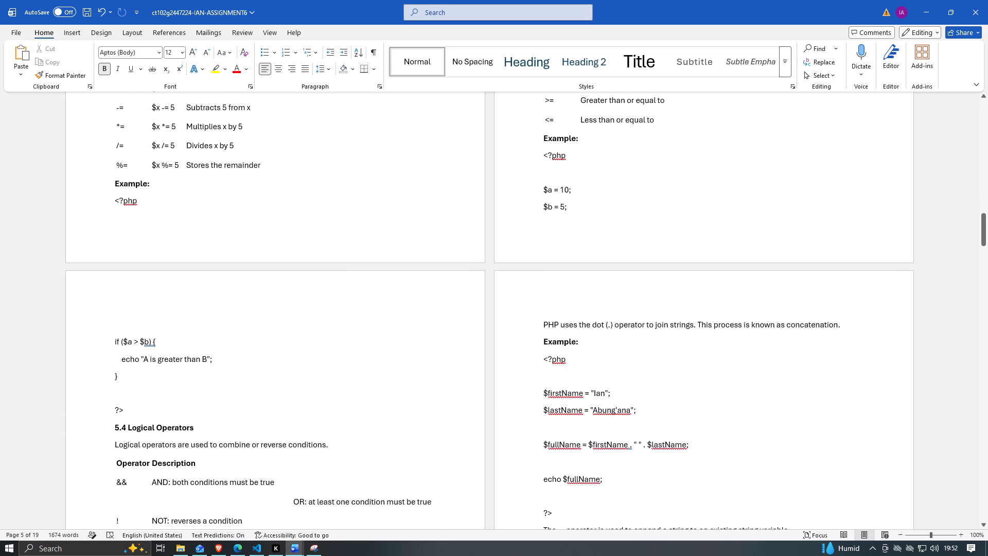
{"action": "left_click_drag", "start_coordinate": [125, 427], "coordinate": [107, 427]}
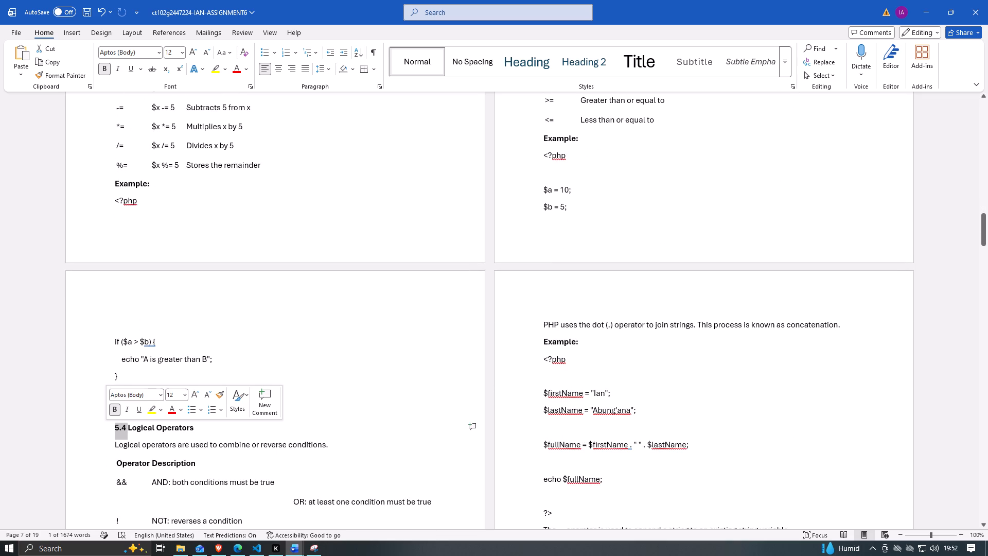
{"action": "key", "text": "BackSpace"}
{"action": "scroll", "coordinate": [194, 483], "scroll_direction": "down", "scroll_amount": 4}
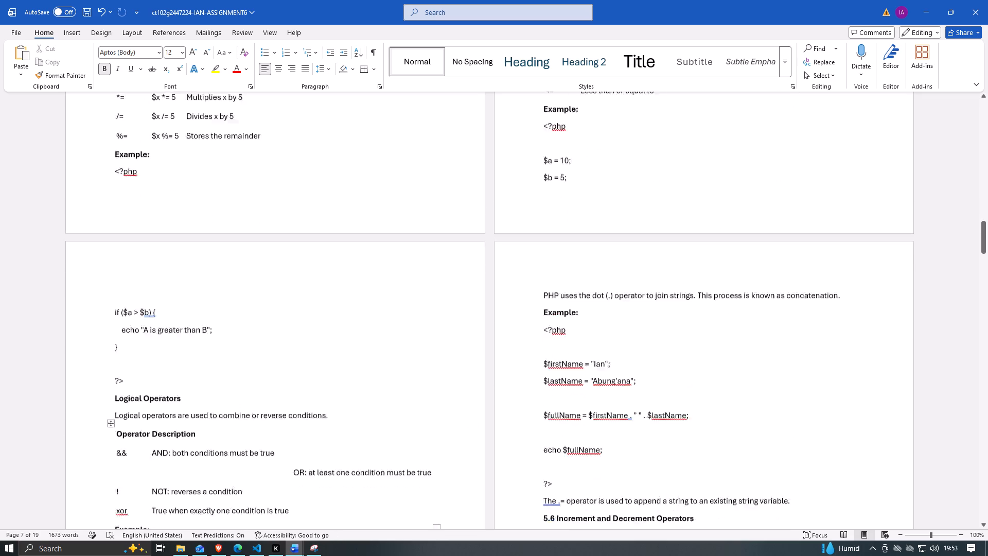
{"action": "scroll", "coordinate": [194, 483], "scroll_direction": "down", "scroll_amount": 8}
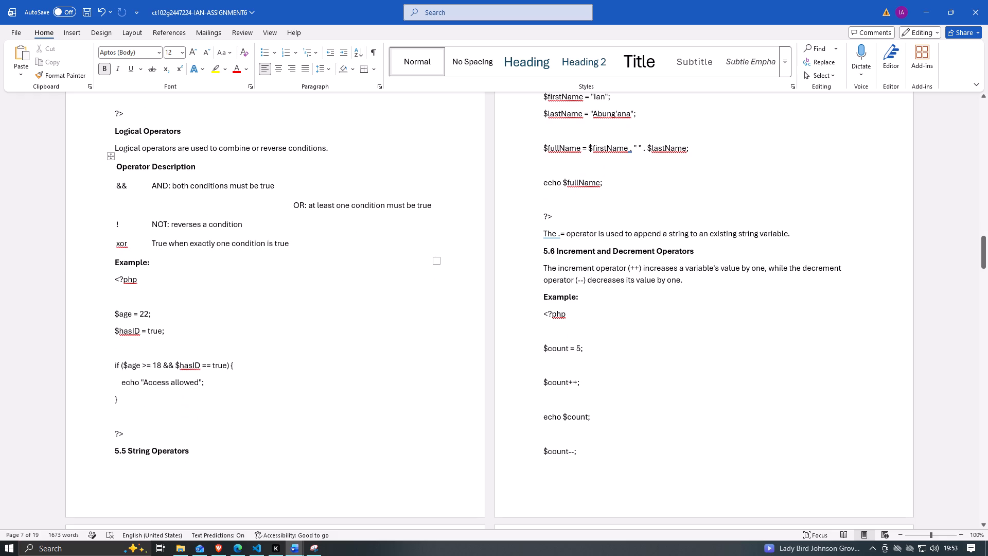
{"action": "left_click_drag", "start_coordinate": [123, 453], "coordinate": [116, 455]}
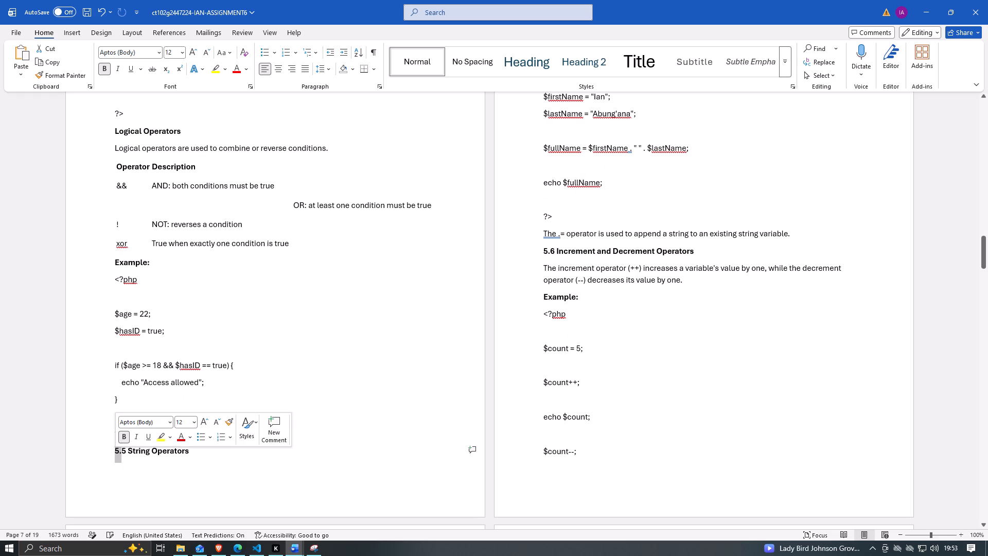
{"action": "left_click_drag", "start_coordinate": [125, 451], "coordinate": [115, 452]}
{"action": "key", "text": "BackSpace"}
Remove the section numbers 5.6 and 5.7 from the Increment and Decrement Operators and Conditional (Ternary) Operator headings.
{"action": "scroll", "coordinate": [301, 449], "scroll_direction": "up", "scroll_amount": 6}
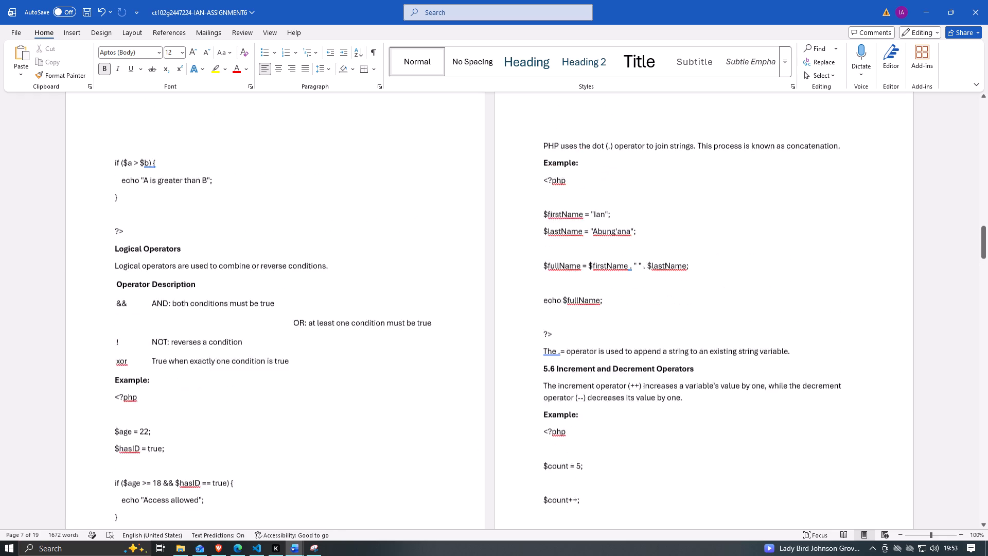
{"action": "left_click_drag", "start_coordinate": [553, 399], "coordinate": [550, 400]}
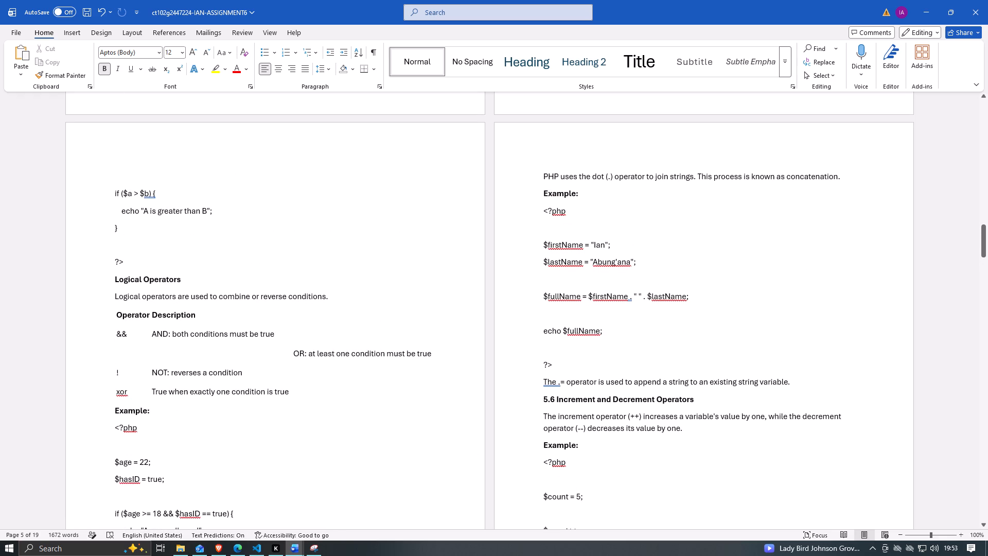
{"action": "left_click_drag", "start_coordinate": [550, 400], "coordinate": [533, 401]}
{"action": "key", "text": "BackSpace"}
{"action": "scroll", "coordinate": [562, 434], "scroll_direction": "down", "scroll_amount": 9}
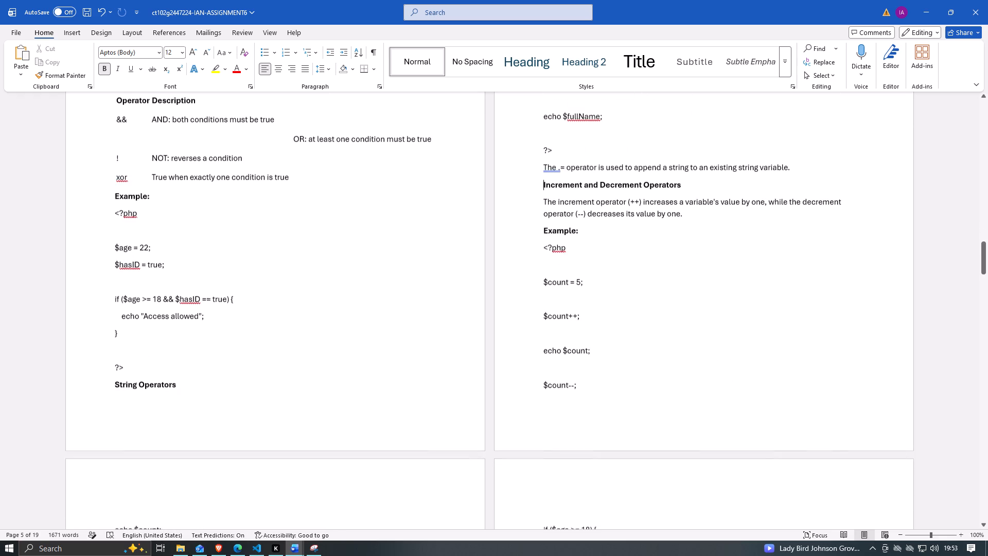
{"action": "scroll", "coordinate": [564, 461], "scroll_direction": "down", "scroll_amount": 7}
{"action": "left_click_drag", "start_coordinate": [125, 397], "coordinate": [110, 401]}
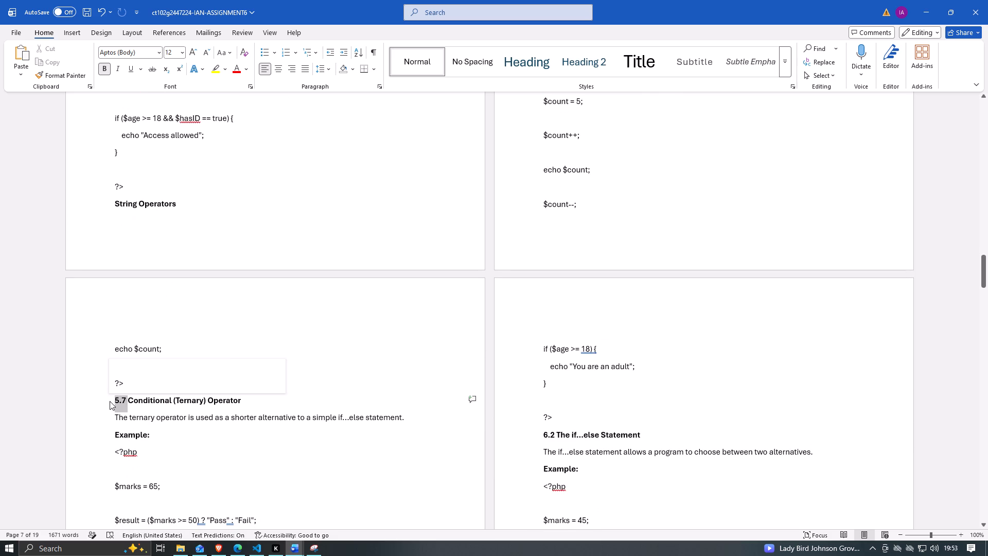
{"action": "key", "text": "BackSpace"}
Remove the section numbers 6.0 and 6.1 from the PHP Control Statements and The if Statement headings.
{"action": "scroll", "coordinate": [153, 424], "scroll_direction": "down", "scroll_amount": 7}
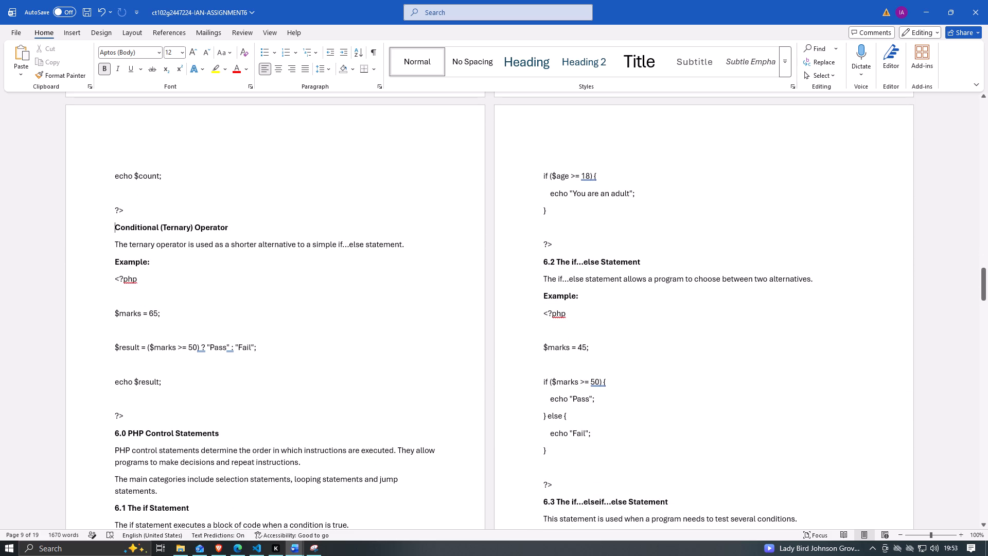
{"action": "left_click_drag", "start_coordinate": [125, 433], "coordinate": [109, 431]}
{"action": "key", "text": "BackSpace"}
{"action": "scroll", "coordinate": [160, 454], "scroll_direction": "down", "scroll_amount": 6}
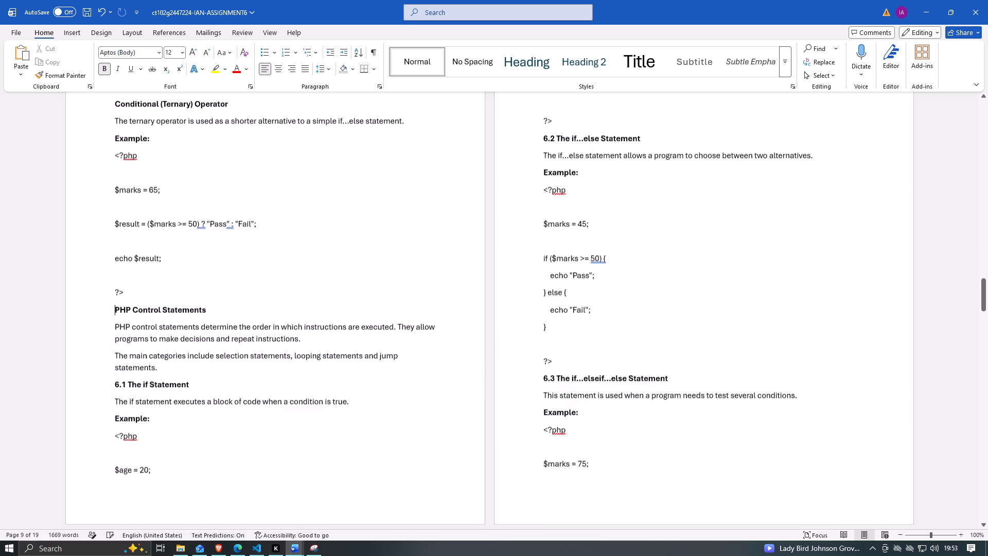
{"action": "left_click_drag", "start_coordinate": [126, 358], "coordinate": [110, 358]}
{"action": "key", "text": "BackSpace"}
Remove the section numbers 6.2 and 6.3 from the if...else Statement and if...elseif...else Statement headings.
{"action": "scroll", "coordinate": [186, 454], "scroll_direction": "down", "scroll_amount": 3}
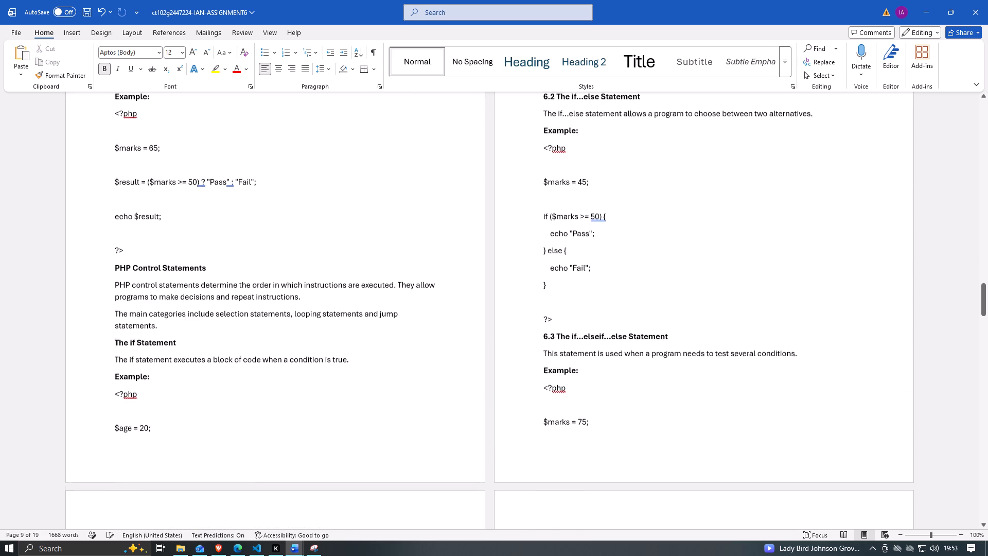
{"action": "scroll", "coordinate": [302, 415], "scroll_direction": "up", "scroll_amount": 6}
{"action": "scroll", "coordinate": [738, 335], "scroll_direction": "up", "scroll_amount": 4}
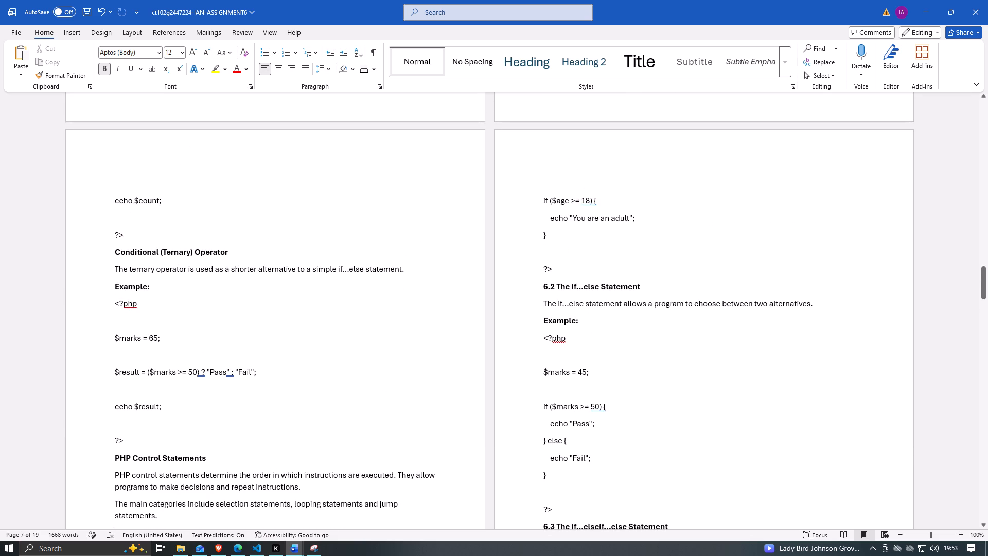
{"action": "left_click_drag", "start_coordinate": [553, 287], "coordinate": [539, 287]}
{"action": "key", "text": "BackSpace"}
{"action": "scroll", "coordinate": [559, 421], "scroll_direction": "down", "scroll_amount": 3}
{"action": "scroll", "coordinate": [559, 421], "scroll_direction": "up", "scroll_amount": 1}
{"action": "scroll", "coordinate": [559, 421], "scroll_direction": "down", "scroll_amount": 1}
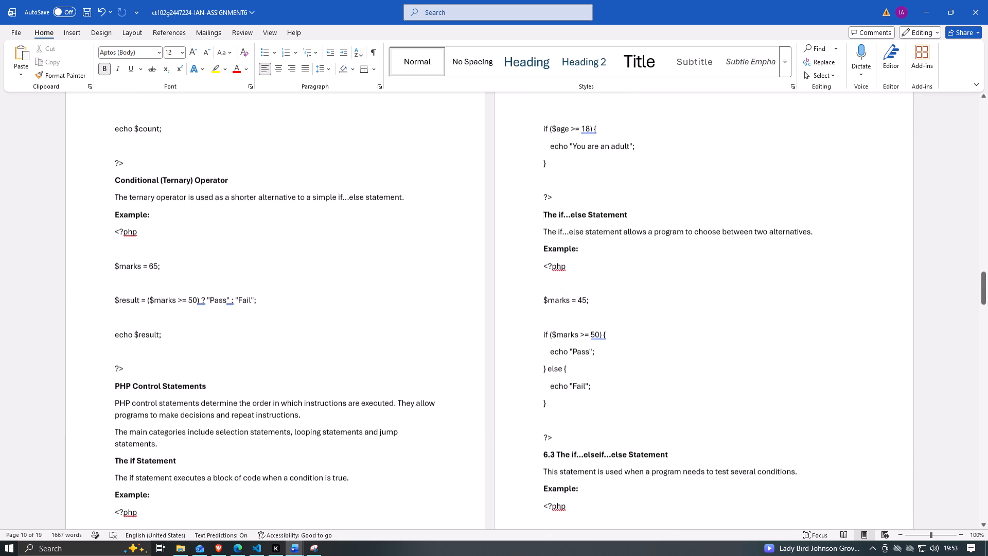
{"action": "left_click_drag", "start_coordinate": [553, 452], "coordinate": [534, 450]}
{"action": "key", "text": "BackSpace"}
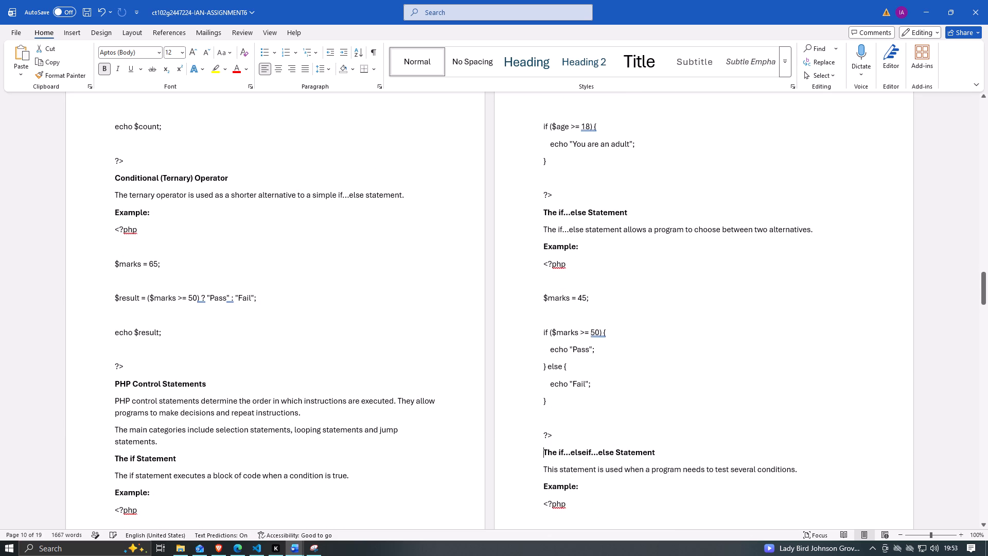
Remove the section number 6.4 from The switch Statement heading.
{"action": "scroll", "coordinate": [560, 466], "scroll_direction": "down", "scroll_amount": 6}
{"action": "scroll", "coordinate": [311, 437], "scroll_direction": "down", "scroll_amount": 6}
{"action": "scroll", "coordinate": [167, 471], "scroll_direction": "down", "scroll_amount": 7}
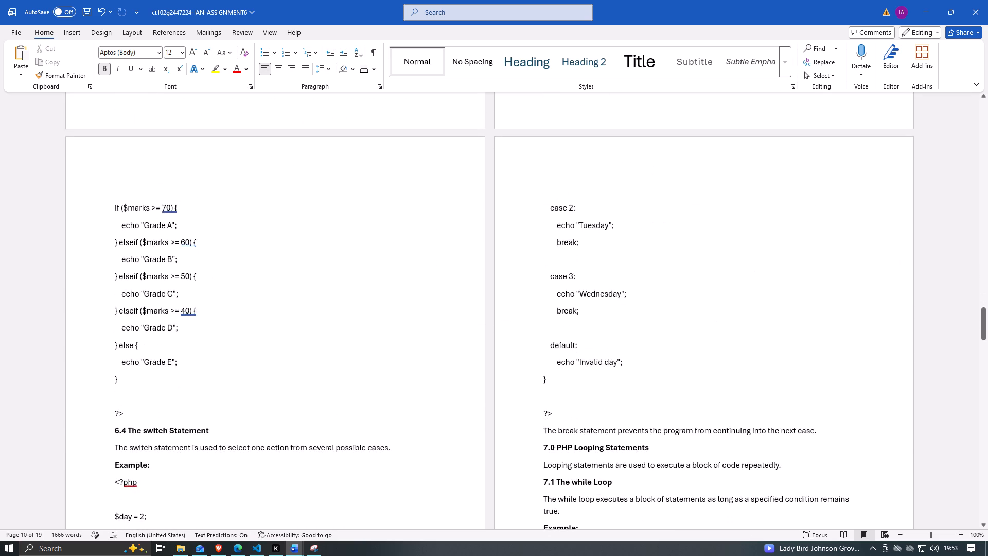
{"action": "scroll", "coordinate": [358, 472], "scroll_direction": "down", "scroll_amount": 2}
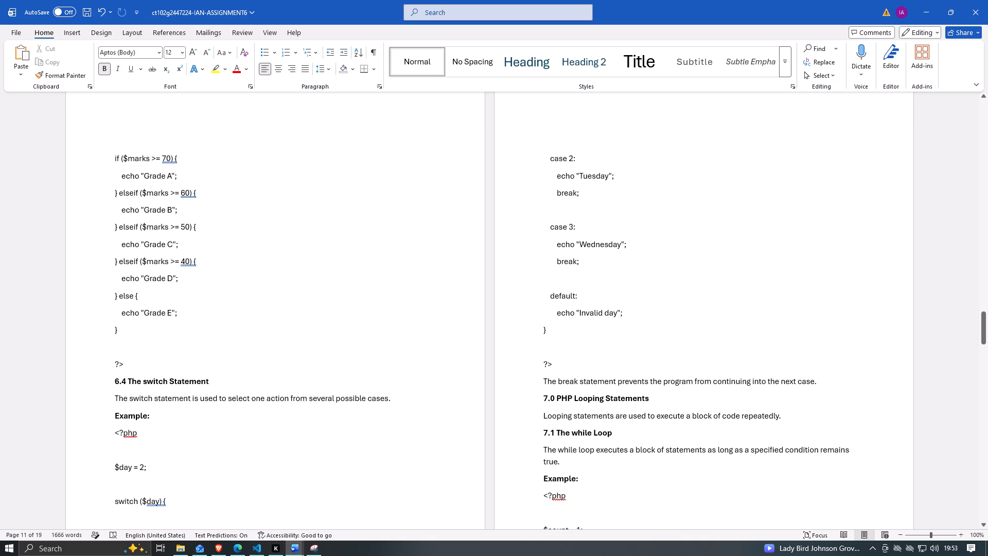
{"action": "left_click_drag", "start_coordinate": [126, 382], "coordinate": [100, 378]}
{"action": "key", "text": "BackSpace"}
Remove the section numbers 7.0 and 7.1 from the PHP Looping Statements and The while Loop headings.
{"action": "scroll", "coordinate": [207, 449], "scroll_direction": "down", "scroll_amount": 5}
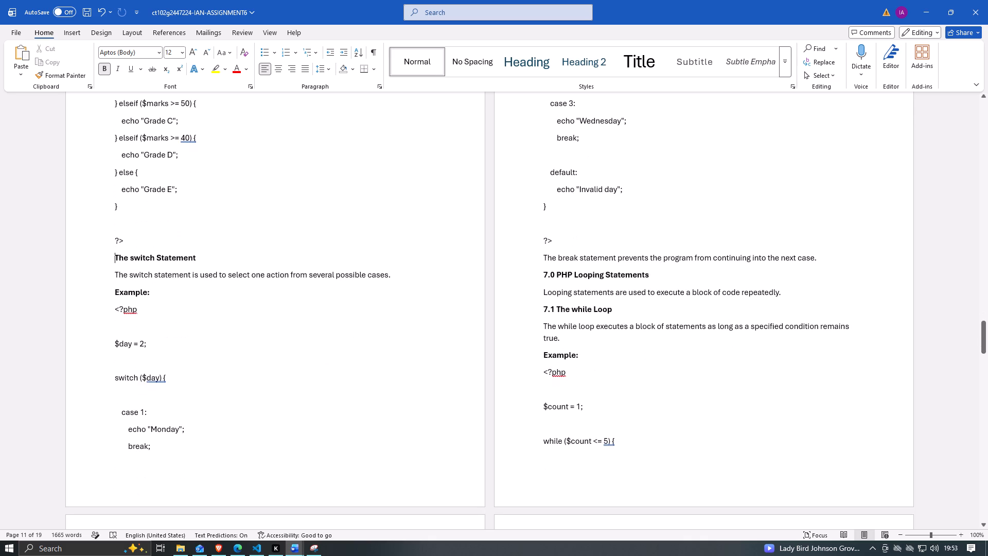
{"action": "scroll", "coordinate": [207, 450], "scroll_direction": "up", "scroll_amount": 4}
{"action": "scroll", "coordinate": [415, 379], "scroll_direction": "up", "scroll_amount": 5}
{"action": "scroll", "coordinate": [457, 397], "scroll_direction": "down", "scroll_amount": 8}
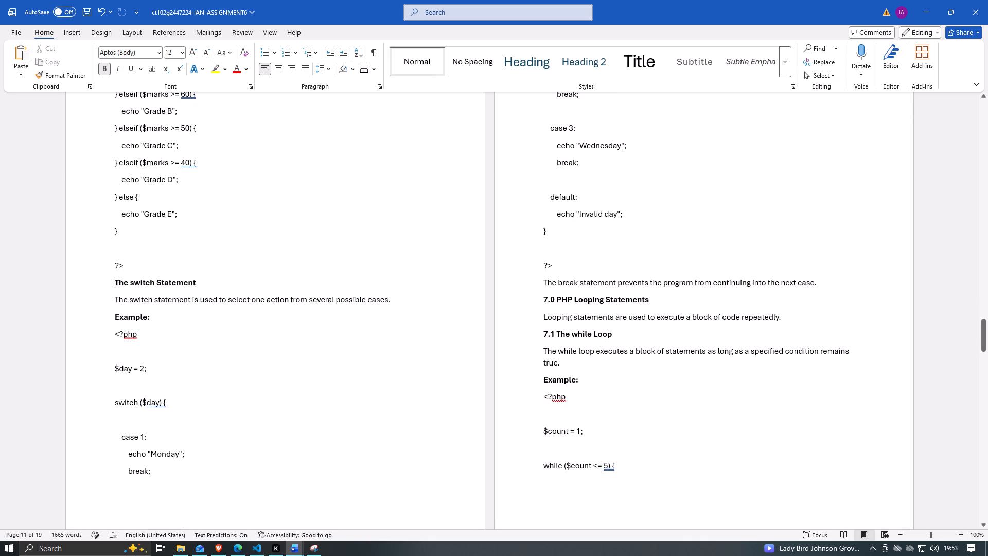
{"action": "left_click_drag", "start_coordinate": [554, 299], "coordinate": [544, 299]}
{"action": "key", "text": "BackSpace"}
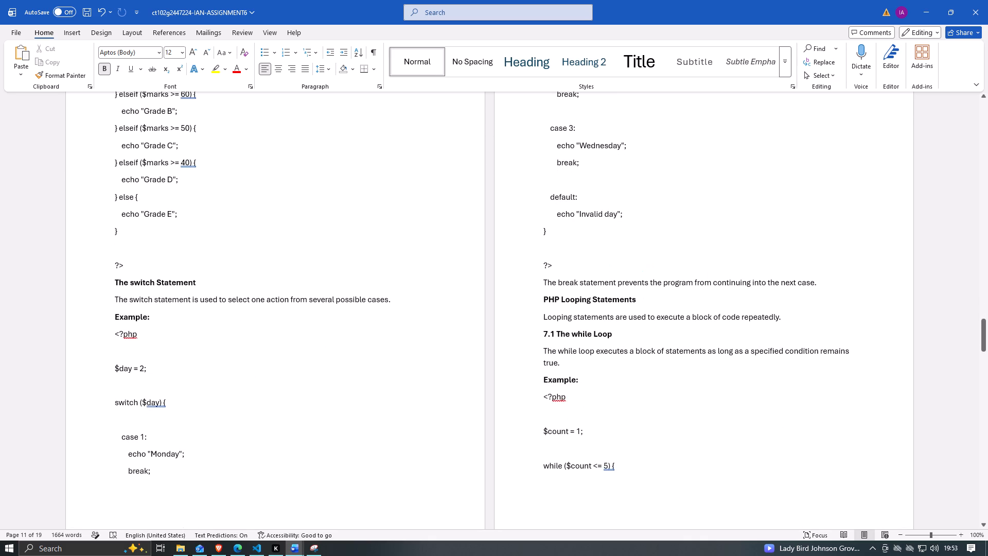
{"action": "left_click_drag", "start_coordinate": [553, 337], "coordinate": [544, 337]}
{"action": "key", "text": "BackSpace"}
Remove the section numbers 7.2, 7.3 and 7.4 from the do...while, for and foreach Loop headings.
{"action": "scroll", "coordinate": [546, 453], "scroll_direction": "down", "scroll_amount": 7}
{"action": "scroll", "coordinate": [130, 454], "scroll_direction": "down", "scroll_amount": 8}
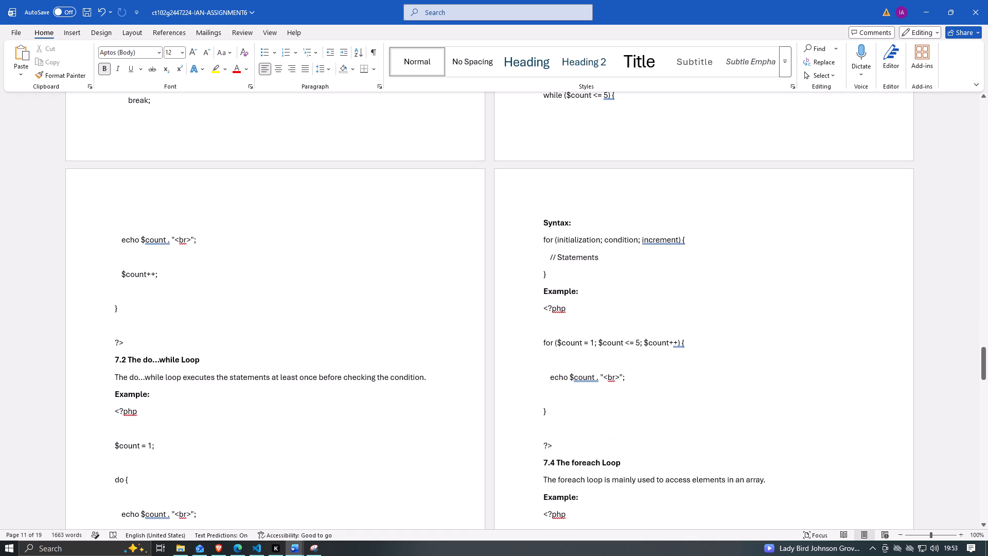
{"action": "left_click_drag", "start_coordinate": [124, 358], "coordinate": [115, 359]}
{"action": "key", "text": "BackSpace"}
{"action": "scroll", "coordinate": [154, 418], "scroll_direction": "down", "scroll_amount": 2}
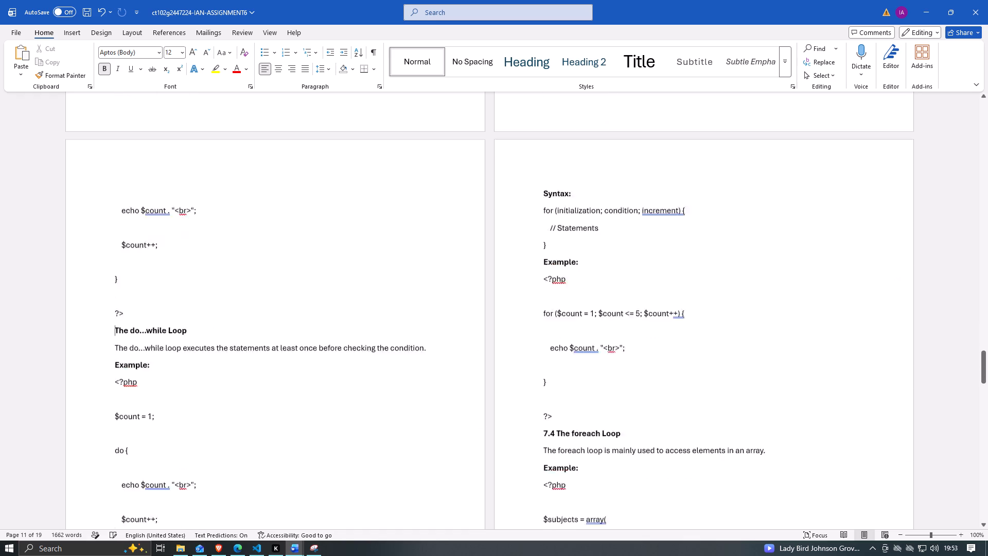
{"action": "scroll", "coordinate": [155, 422], "scroll_direction": "down", "scroll_amount": 5}
{"action": "left_click_drag", "start_coordinate": [124, 460], "coordinate": [114, 459]}
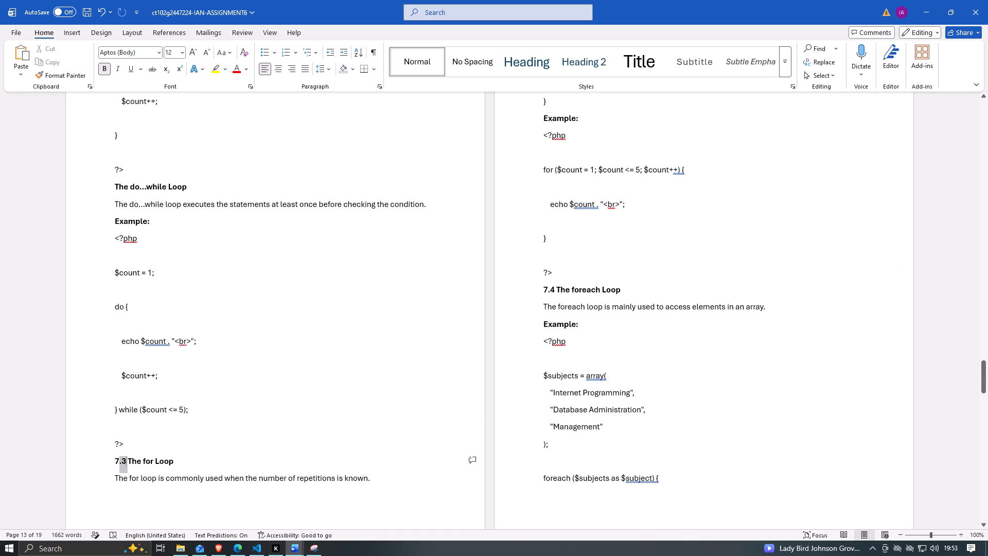
{"action": "left_click_drag", "start_coordinate": [114, 459], "coordinate": [111, 458]}
{"action": "key", "text": "BackSpace"}
{"action": "scroll", "coordinate": [165, 485], "scroll_direction": "down", "scroll_amount": 7}
{"action": "scroll", "coordinate": [169, 490], "scroll_direction": "up", "scroll_amount": 8}
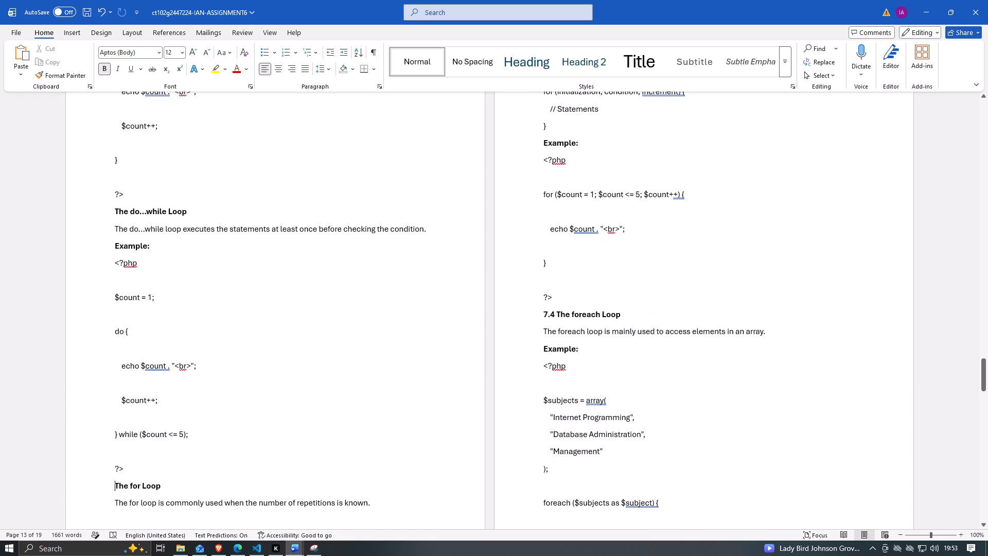
{"action": "left_click_drag", "start_coordinate": [554, 311], "coordinate": [537, 313]}
{"action": "key", "text": "BackSpace"}
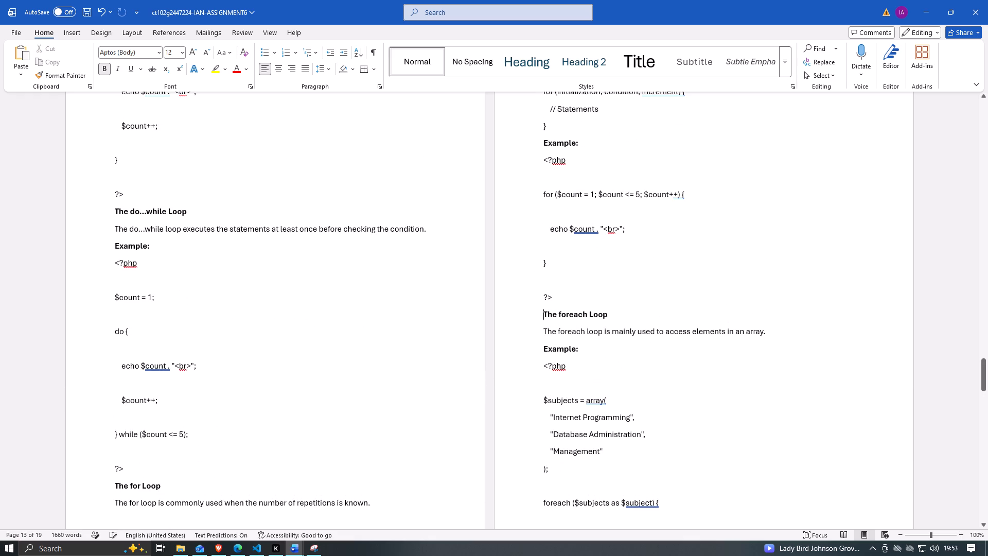
Remove the section numbers 8.0 and 8.1 from the PHP Jump Statements and break Statement headings.
{"action": "scroll", "coordinate": [572, 362], "scroll_direction": "down", "scroll_amount": 2}
{"action": "scroll", "coordinate": [574, 381], "scroll_direction": "up", "scroll_amount": 11}
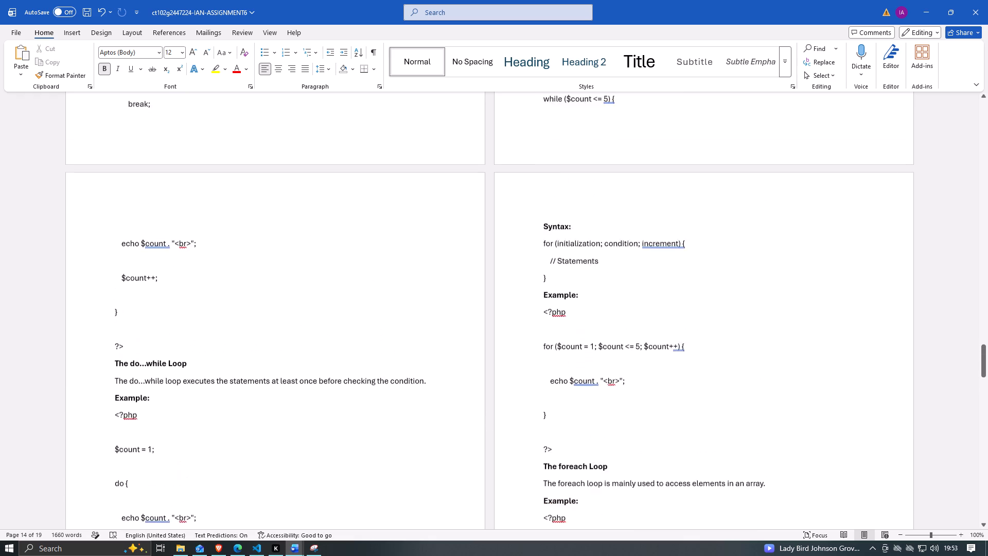
{"action": "scroll", "coordinate": [574, 381], "scroll_direction": "down", "scroll_amount": 2}
{"action": "scroll", "coordinate": [574, 381], "scroll_direction": "up", "scroll_amount": 1}
{"action": "scroll", "coordinate": [574, 381], "scroll_direction": "down", "scroll_amount": 12}
{"action": "scroll", "coordinate": [363, 420], "scroll_direction": "down", "scroll_amount": 9}
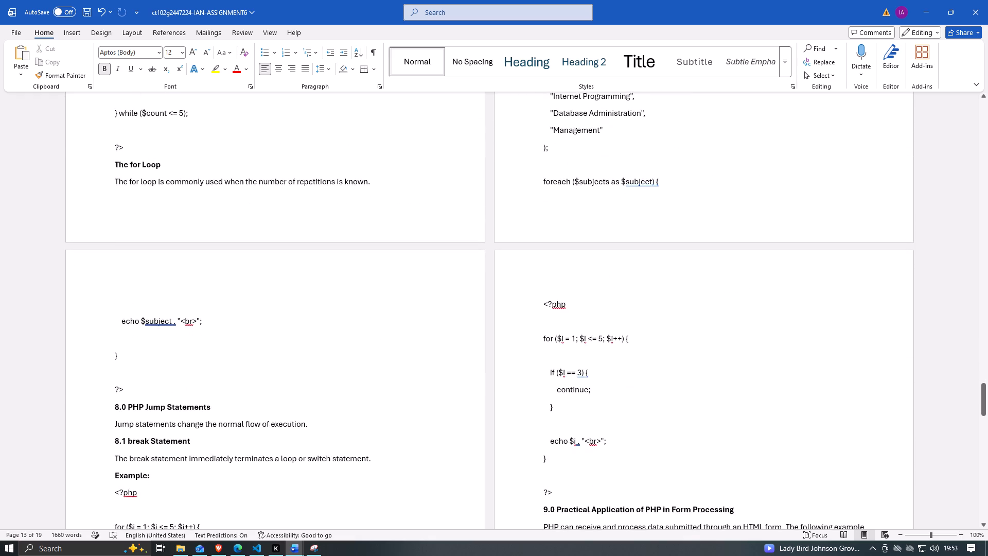
{"action": "scroll", "coordinate": [162, 371], "scroll_direction": "down", "scroll_amount": 3}
{"action": "left_click_drag", "start_coordinate": [125, 331], "coordinate": [115, 333]}
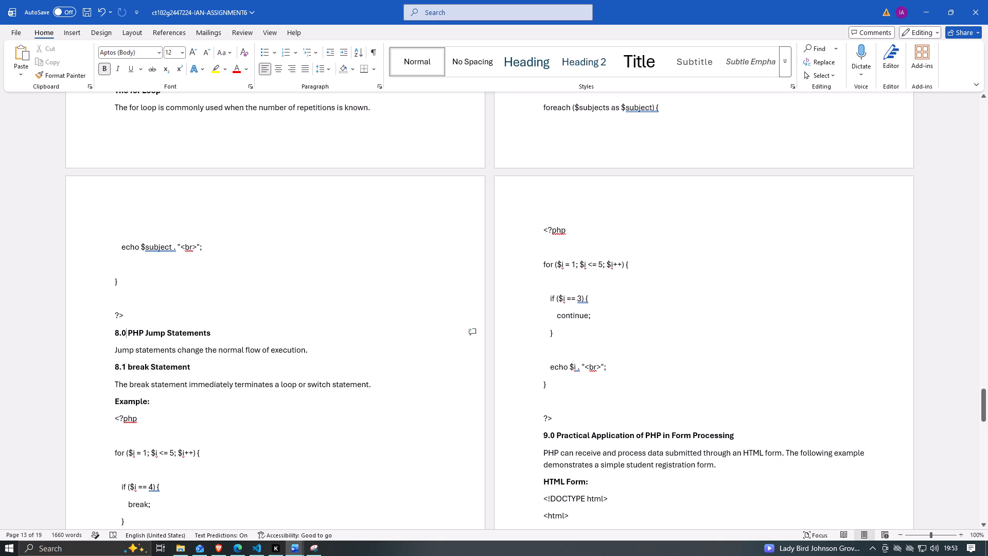
{"action": "left_click_drag", "start_coordinate": [115, 333], "coordinate": [114, 333]}
{"action": "key", "text": "BackSpace"}
{"action": "left_click_drag", "start_coordinate": [125, 363], "coordinate": [114, 367]}
{"action": "key", "text": "BackSpace"}
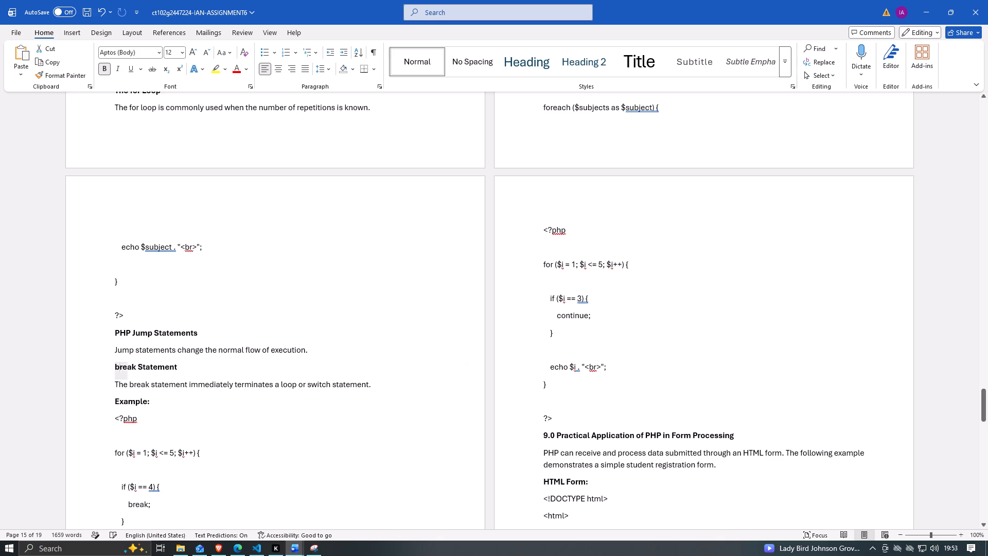
Remove the section numbers 8.2 and 9.0 from the continue Statement and Practical Application of PHP in Form Processing headings.
{"action": "scroll", "coordinate": [147, 384], "scroll_direction": "down", "scroll_amount": 9}
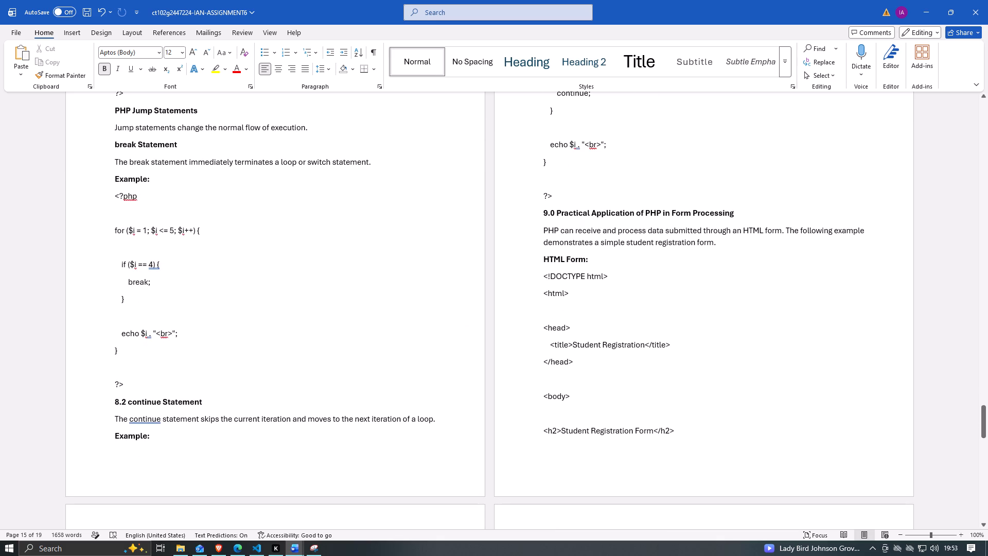
{"action": "left_click_drag", "start_coordinate": [124, 401], "coordinate": [116, 401]}
{"action": "key", "text": "BackSpace"}
{"action": "scroll", "coordinate": [397, 427], "scroll_direction": "up", "scroll_amount": 3}
{"action": "scroll", "coordinate": [494, 406], "scroll_direction": "up", "scroll_amount": 5}
{"action": "scroll", "coordinate": [496, 402], "scroll_direction": "down", "scroll_amount": 1}
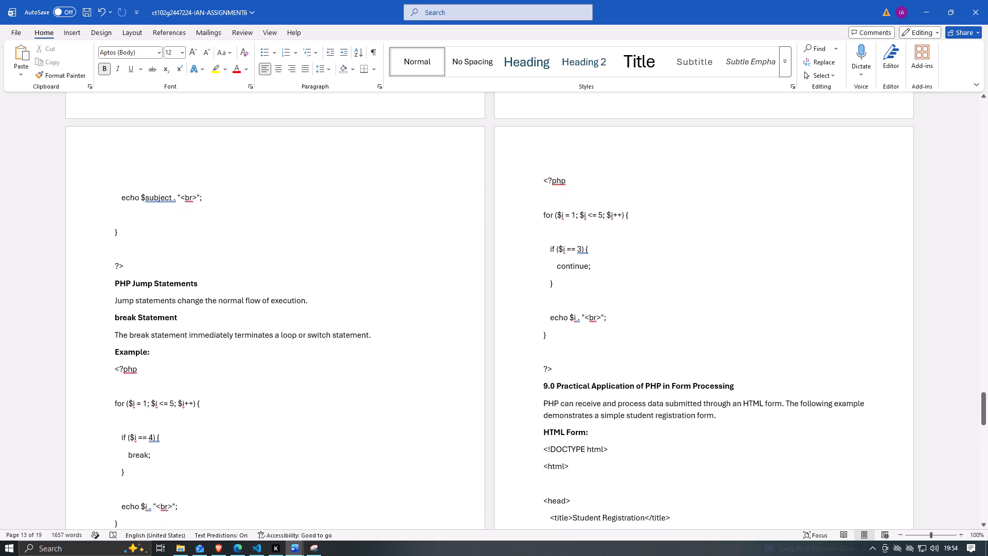
{"action": "left_click_drag", "start_coordinate": [554, 385], "coordinate": [542, 386]}
{"action": "key", "text": "BackSpace"}
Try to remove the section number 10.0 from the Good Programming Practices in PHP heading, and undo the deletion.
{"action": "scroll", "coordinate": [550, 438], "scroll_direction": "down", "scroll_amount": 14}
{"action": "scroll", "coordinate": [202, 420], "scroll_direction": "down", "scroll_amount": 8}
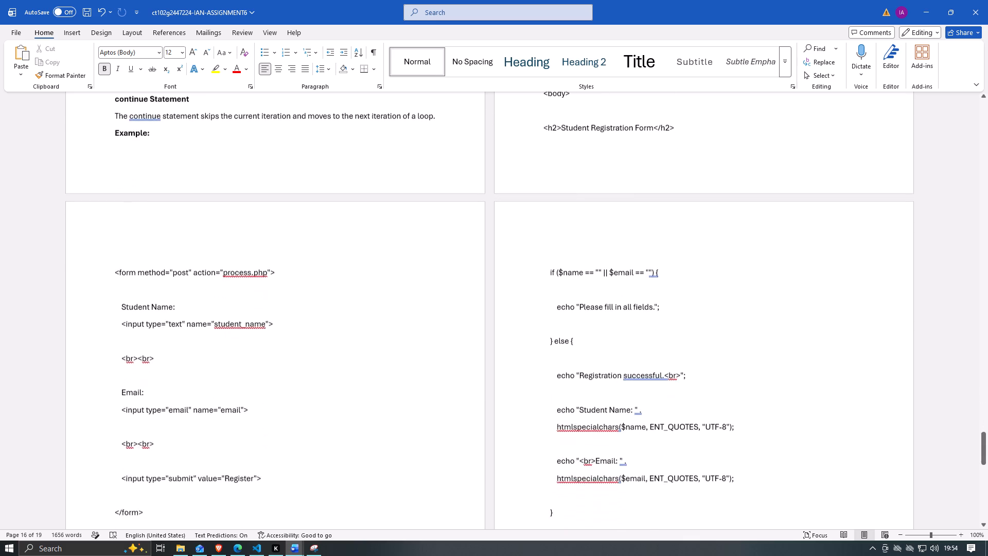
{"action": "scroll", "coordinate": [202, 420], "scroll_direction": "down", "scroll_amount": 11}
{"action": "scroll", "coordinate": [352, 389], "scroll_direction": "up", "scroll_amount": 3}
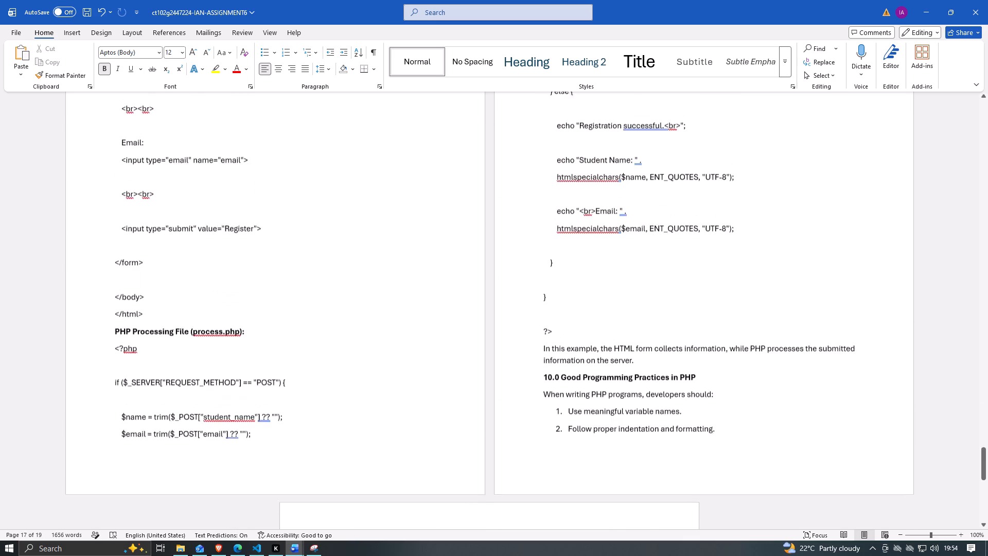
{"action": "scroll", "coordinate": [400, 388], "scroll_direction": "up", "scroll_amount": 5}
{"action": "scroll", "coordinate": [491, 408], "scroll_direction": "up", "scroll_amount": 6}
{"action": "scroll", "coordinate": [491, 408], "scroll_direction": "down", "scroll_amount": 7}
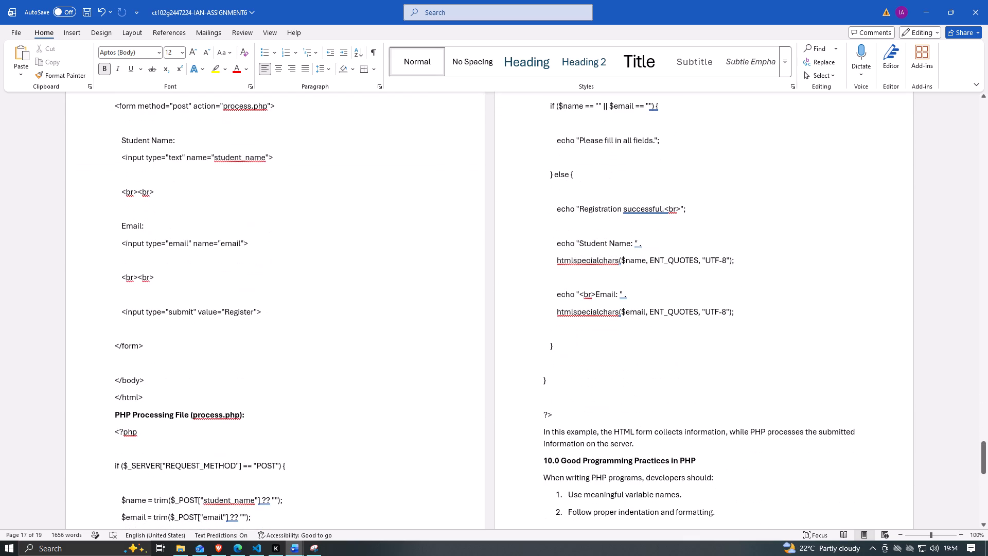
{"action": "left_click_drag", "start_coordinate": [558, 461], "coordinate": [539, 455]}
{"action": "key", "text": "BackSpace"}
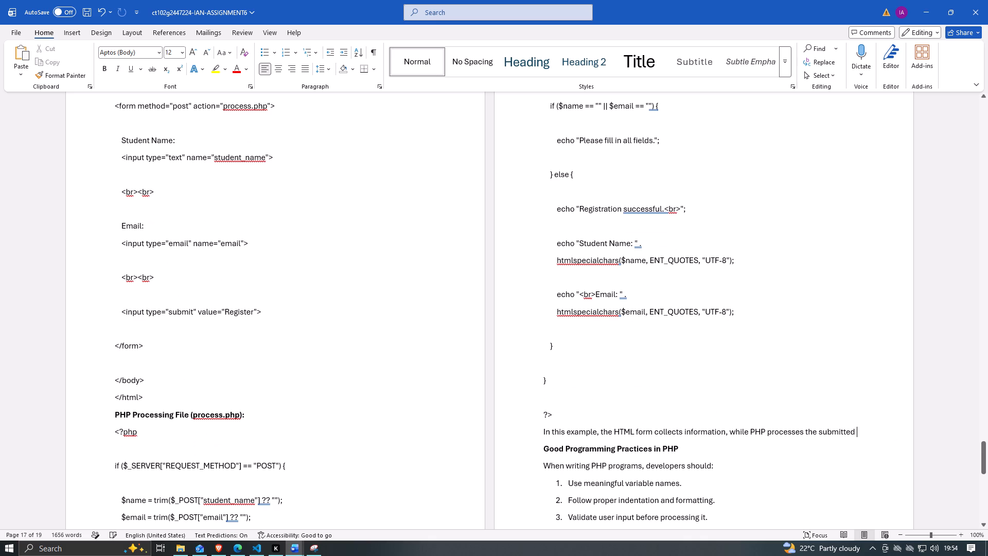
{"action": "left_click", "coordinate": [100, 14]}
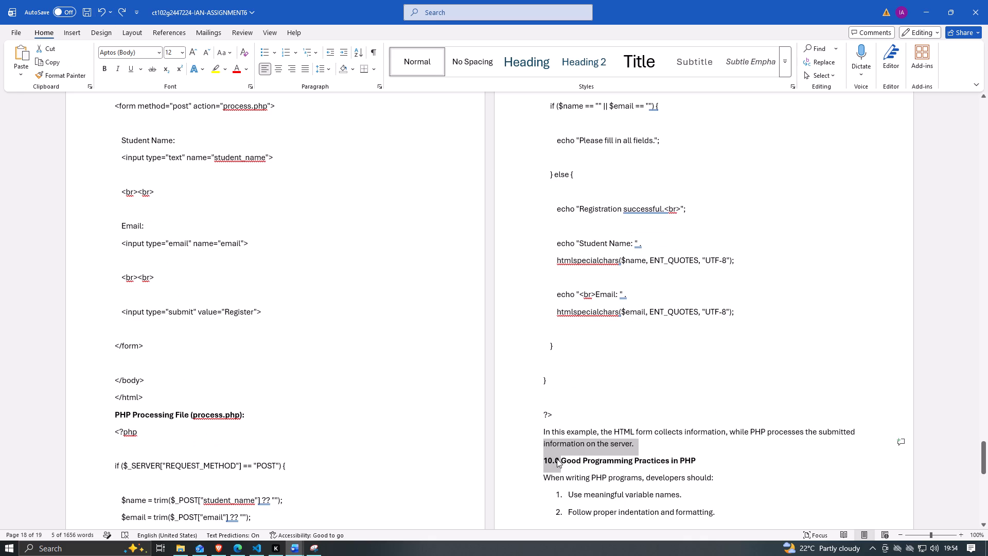
Remove only the section number 10.0 from the Good Programming Practices in PHP heading.
{"action": "left_click", "coordinate": [557, 459]}
{"action": "left_click_drag", "start_coordinate": [559, 461], "coordinate": [545, 462]}
{"action": "key", "text": "BackSpace"}
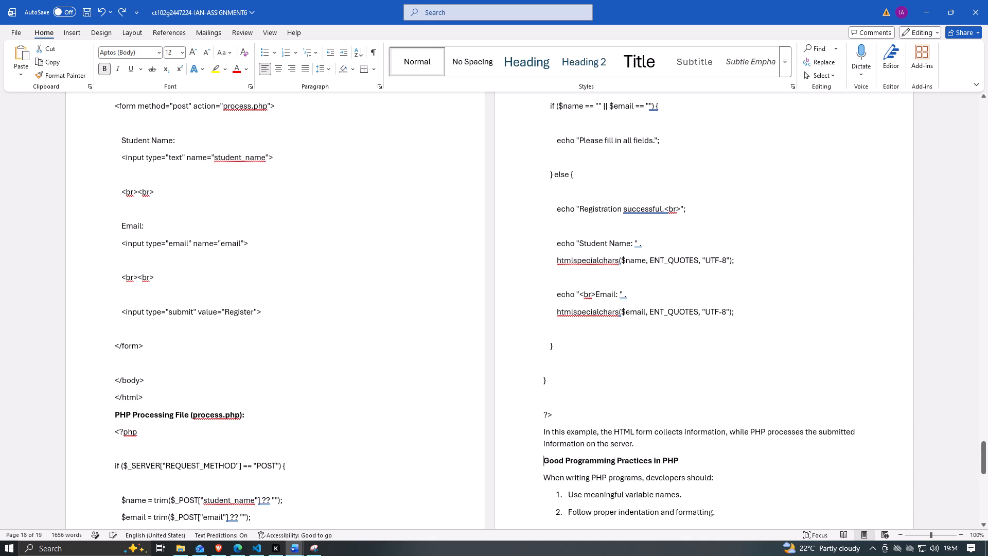
Remove the section numbers 11.0 and 12.0 from the Conclusion and References headings.
{"action": "scroll", "coordinate": [538, 477], "scroll_direction": "down", "scroll_amount": 8}
{"action": "scroll", "coordinate": [413, 412], "scroll_direction": "down", "scroll_amount": 7}
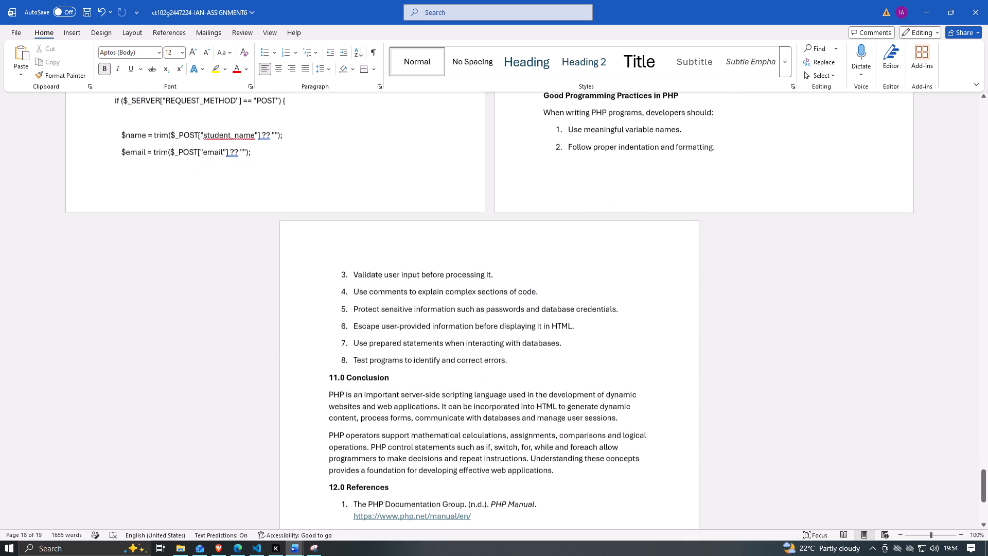
{"action": "scroll", "coordinate": [413, 412], "scroll_direction": "down", "scroll_amount": 1}
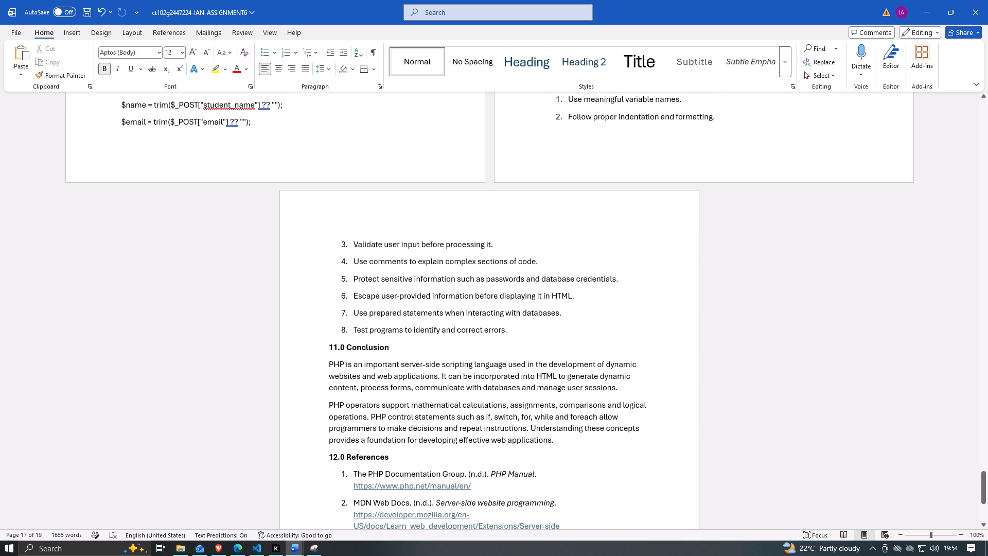
{"action": "left_click_drag", "start_coordinate": [344, 345], "coordinate": [315, 342]}
{"action": "key", "text": "BackSpace"}
{"action": "scroll", "coordinate": [360, 460], "scroll_direction": "down", "scroll_amount": 1}
{"action": "left_click_drag", "start_coordinate": [343, 432], "coordinate": [319, 432]}
{"action": "key", "text": "BackSpace"}
Save the edited PHP assignment document.
{"action": "scroll", "coordinate": [366, 449], "scroll_direction": "down", "scroll_amount": 4}
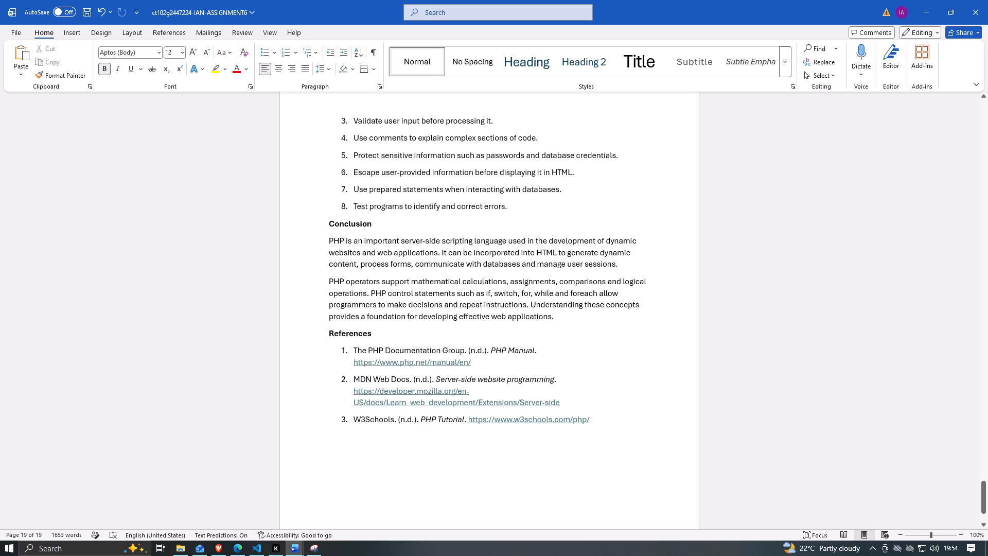
{"action": "scroll", "coordinate": [357, 423], "scroll_direction": "down", "scroll_amount": 11}
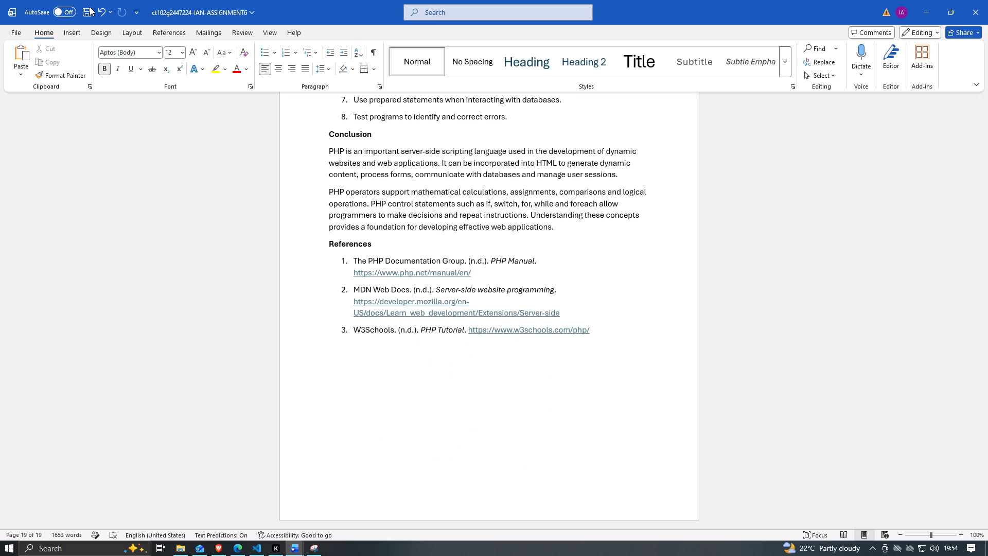
{"action": "left_click", "coordinate": [86, 7]}
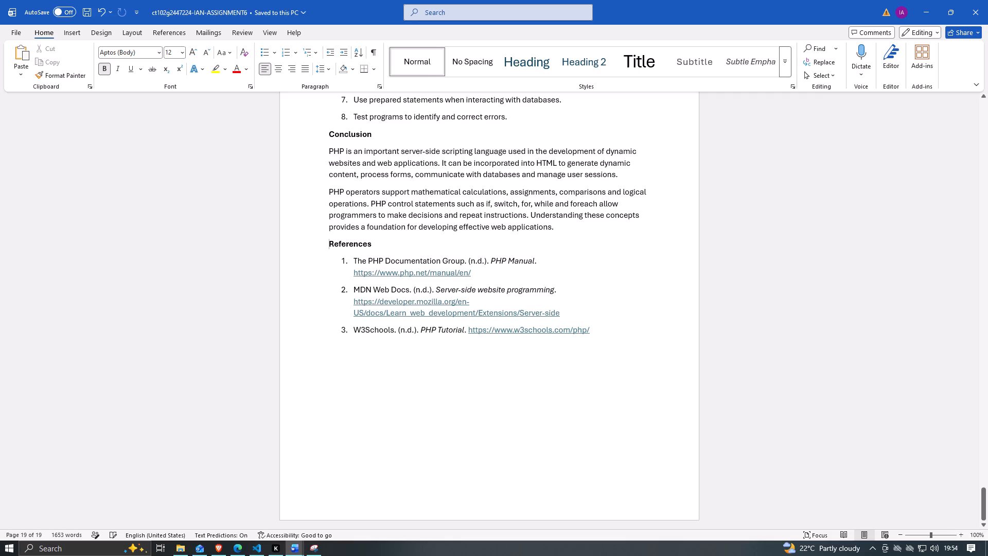
{"action": "left_click", "coordinate": [16, 32]}
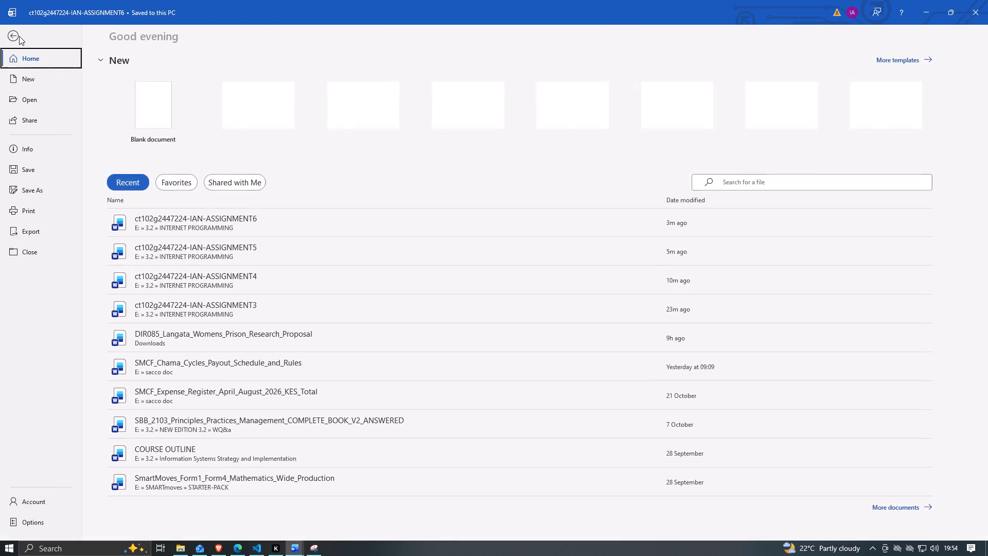
{"action": "left_click", "coordinate": [43, 189]}
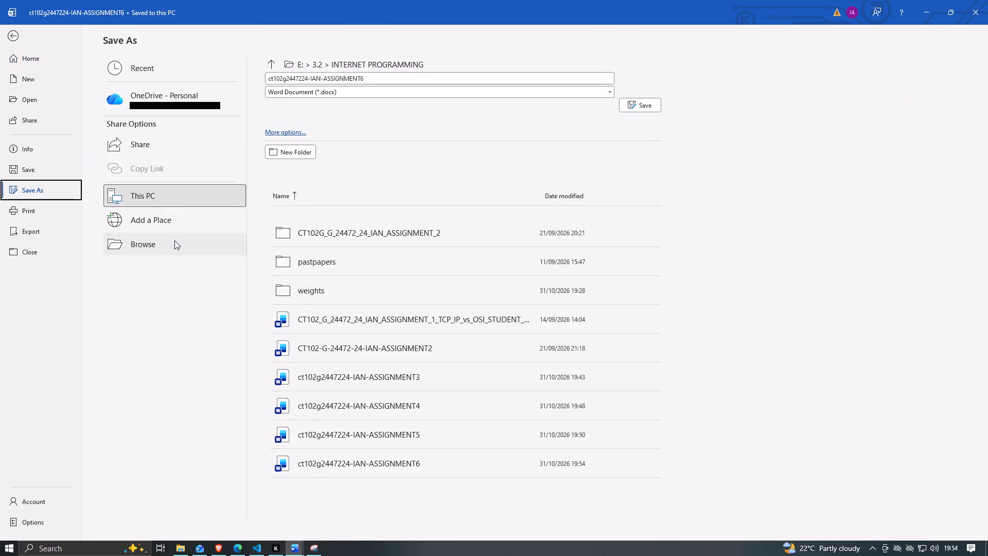
{"action": "left_click", "coordinate": [382, 92]}
{"action": "left_click", "coordinate": [309, 179]}
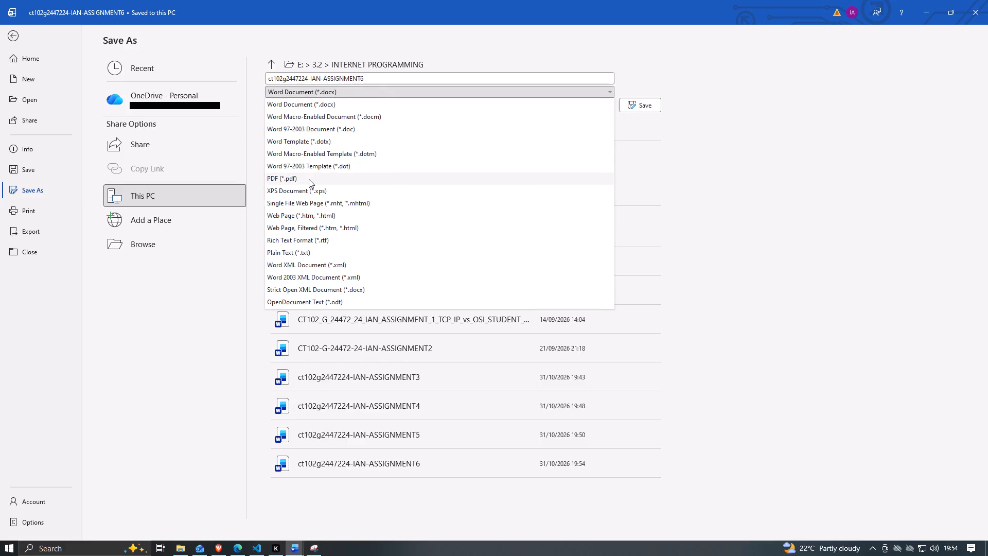
{"action": "left_click", "coordinate": [646, 110]}
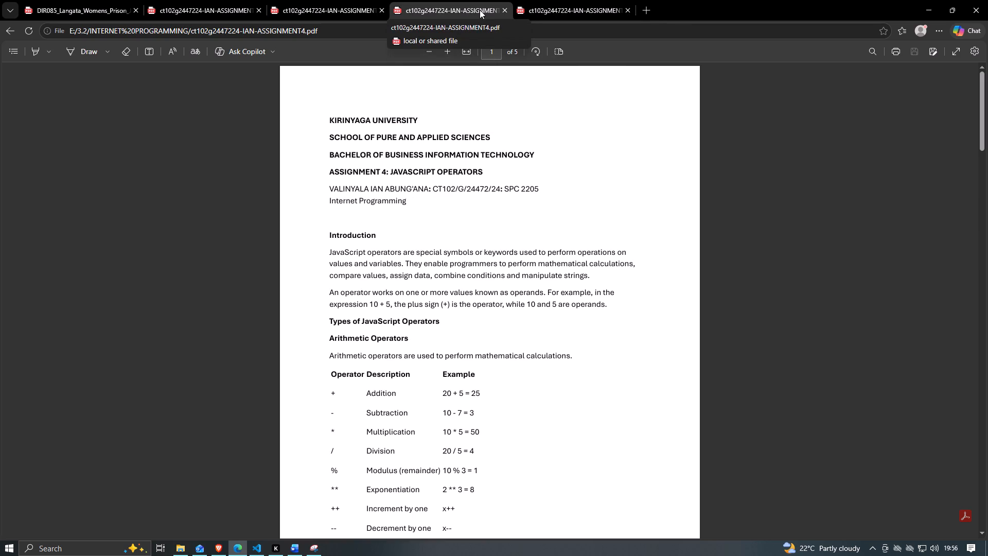
{"action": "left_click", "coordinate": [347, 4]}
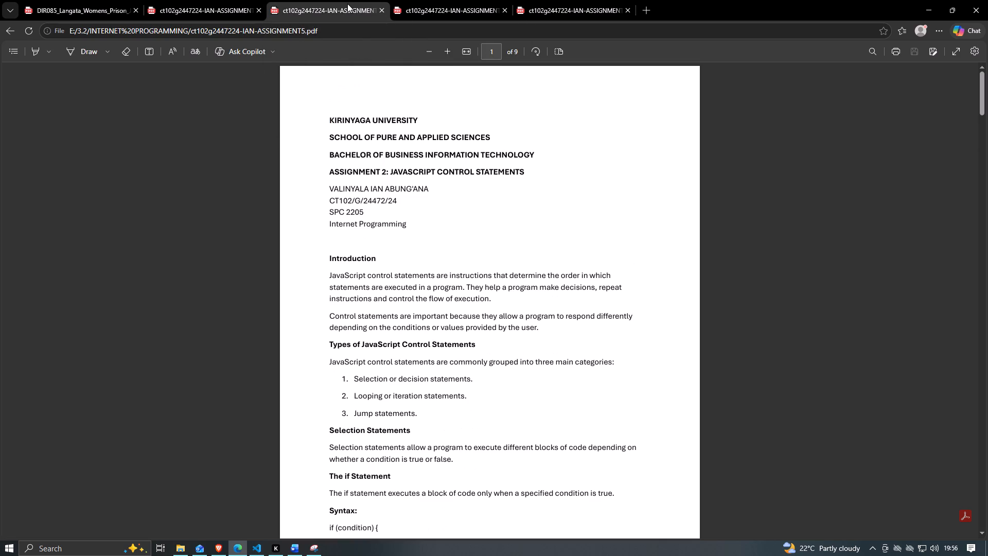
{"action": "left_click", "coordinate": [588, 12]}
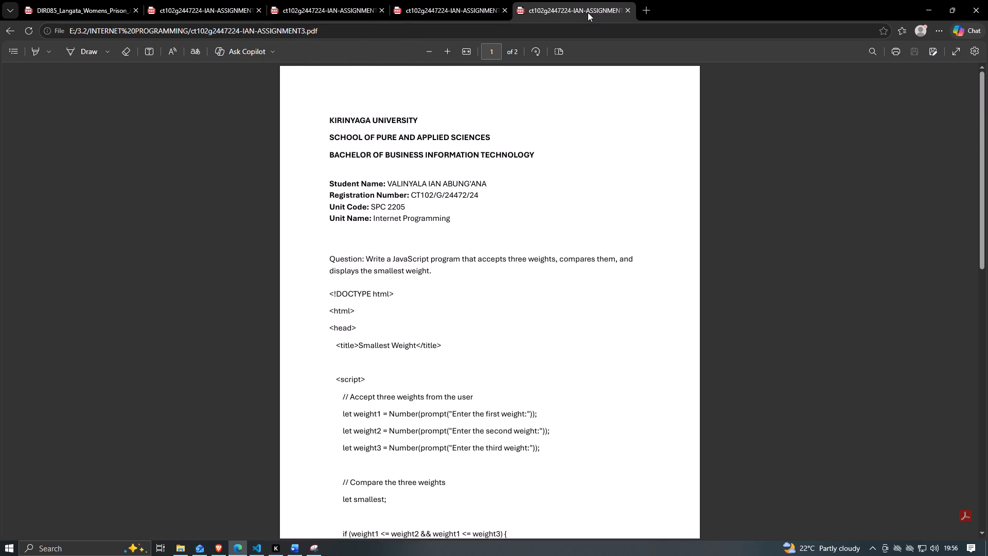
{"action": "left_click", "coordinate": [436, 13]}
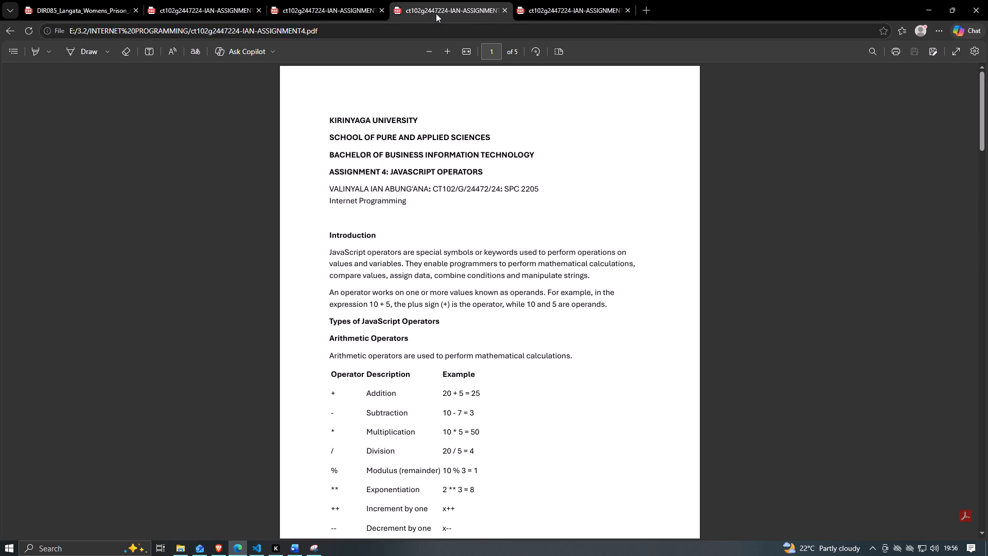
{"action": "left_click", "coordinate": [330, 6]}
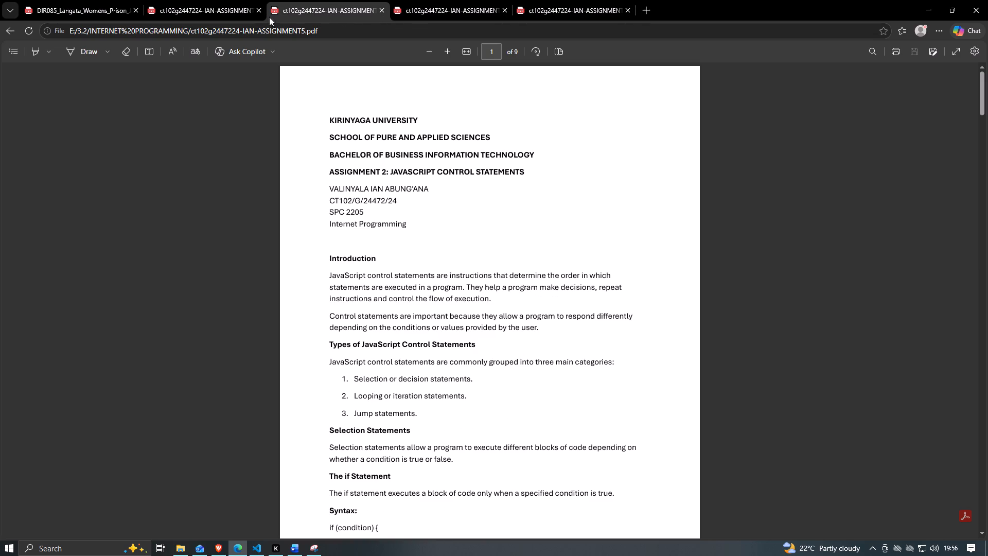
{"action": "left_click", "coordinate": [228, 11]}
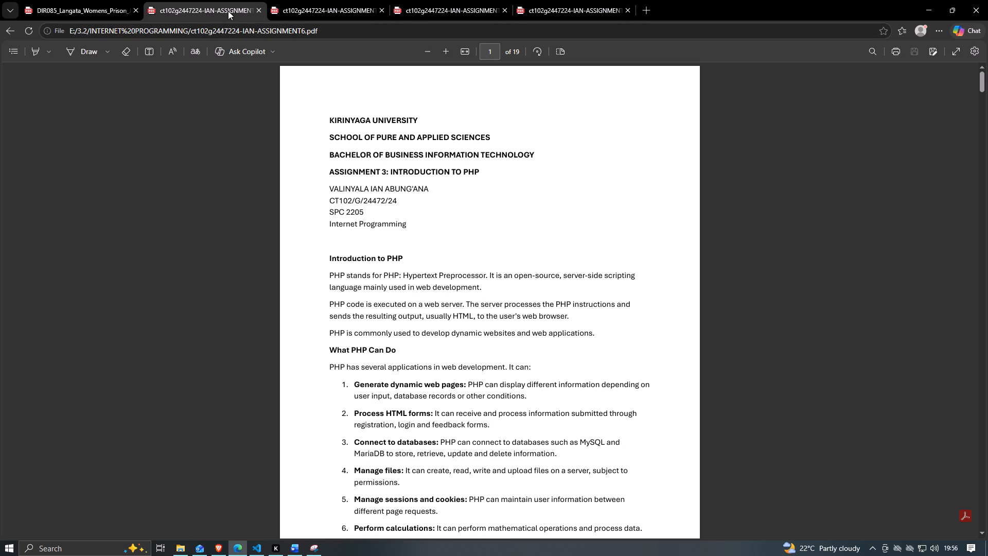
Close the ASSIGNMENT6 and ASSIGNMENT5 PDFs in the browser.
{"action": "left_click", "coordinate": [258, 8]}
{"action": "left_click", "coordinate": [259, 13]}
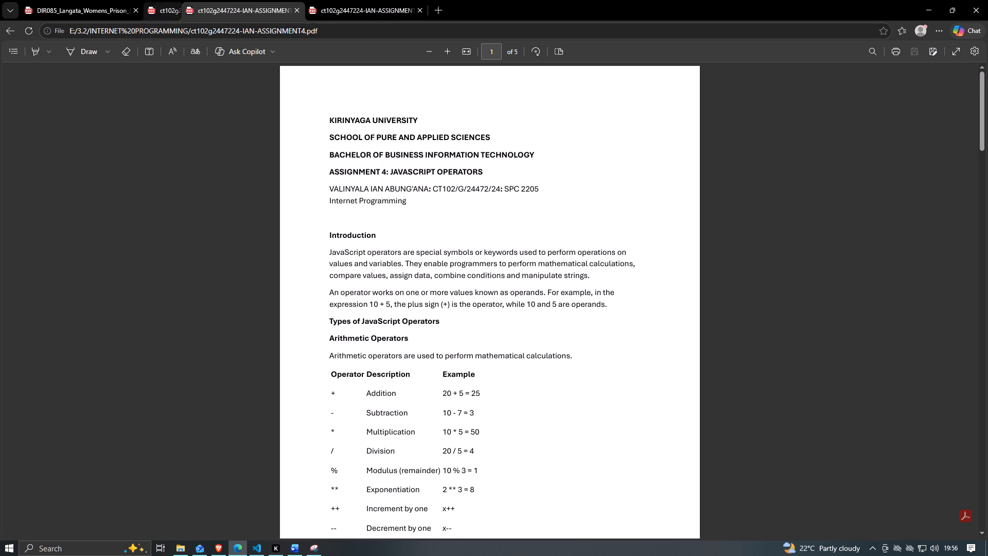
Open the ASSIGNMENT5 and ASSIGNMENT6 Word documents from the INTERNET PROGRAMMING folder.
{"action": "left_click", "coordinate": [171, 551]}
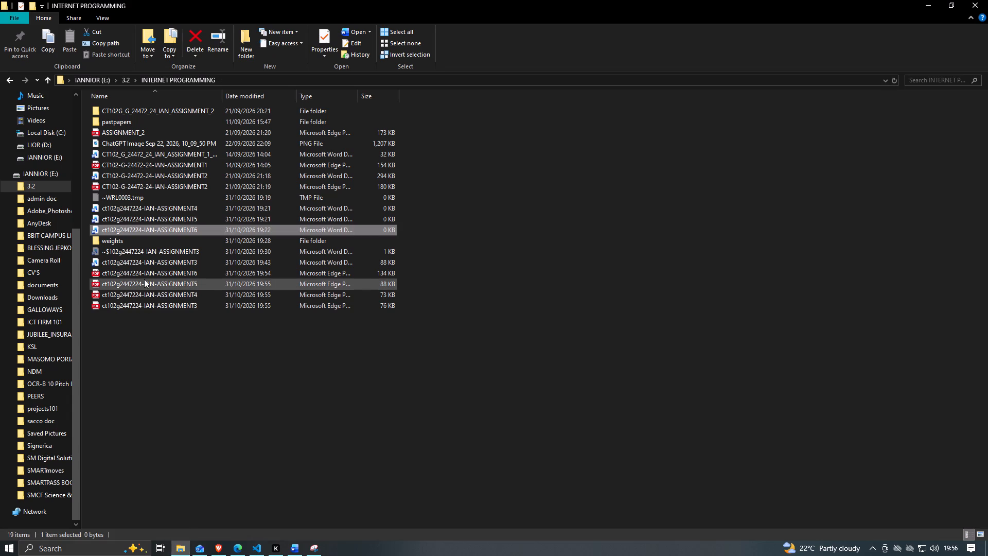
{"action": "double_click", "coordinate": [198, 219]}
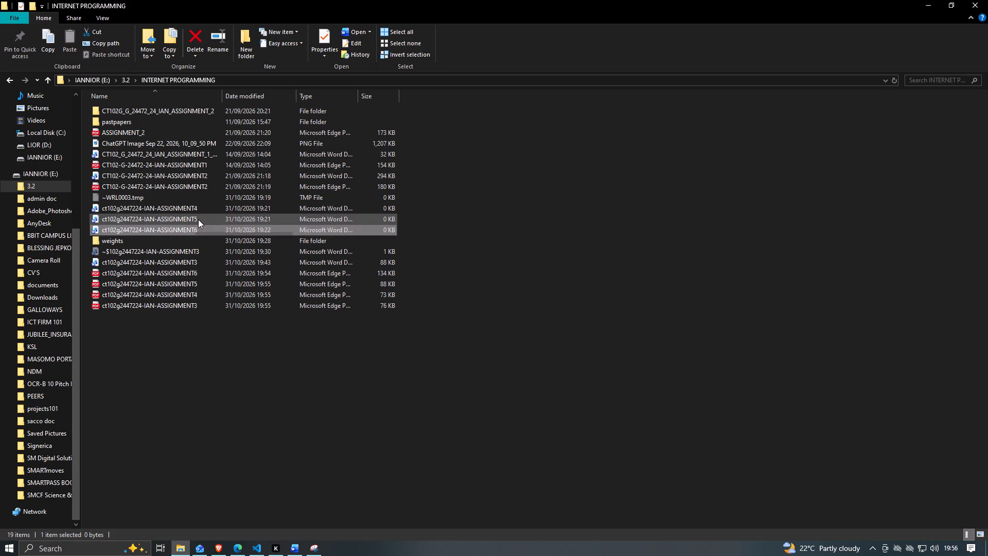
{"action": "double_click", "coordinate": [201, 228]}
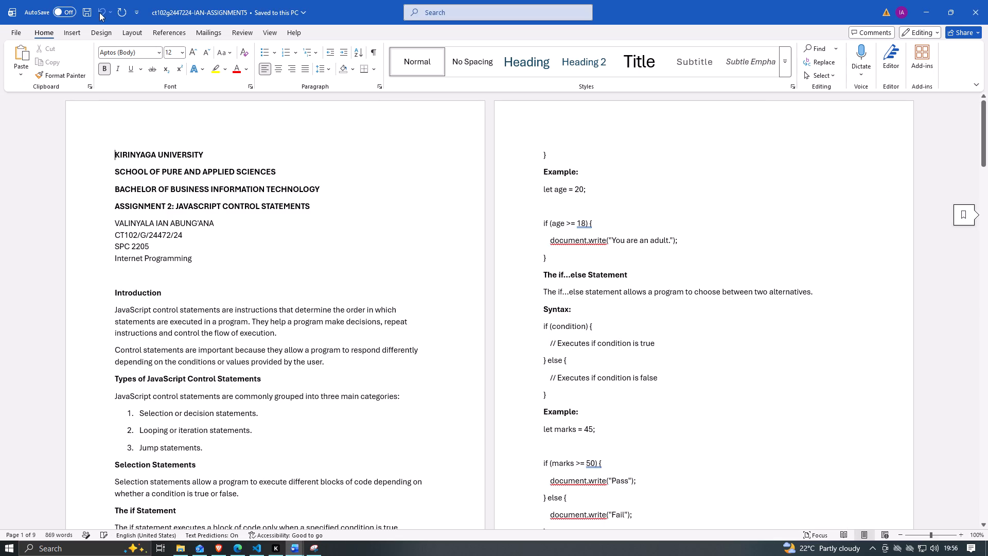
{"action": "left_click", "coordinate": [183, 544]}
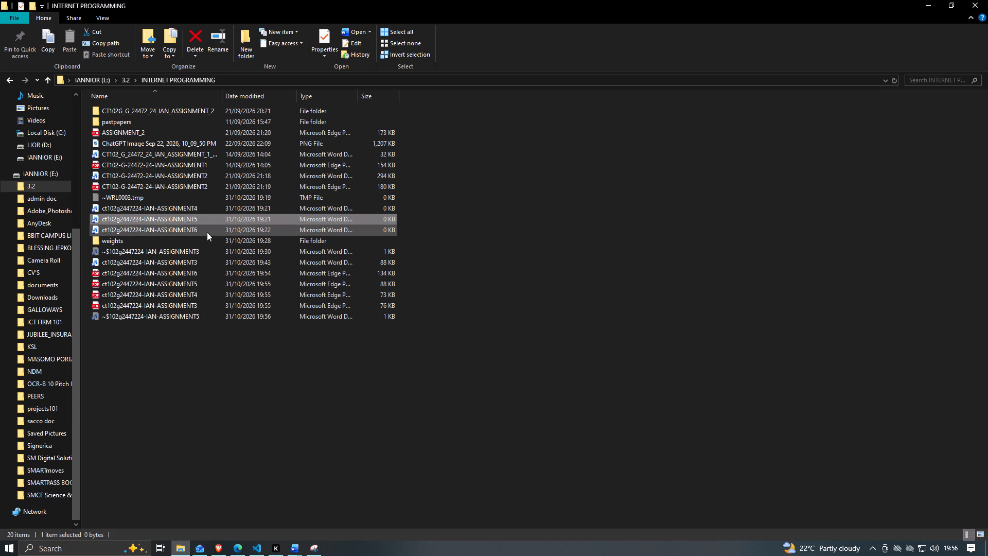
{"action": "double_click", "coordinate": [207, 229]}
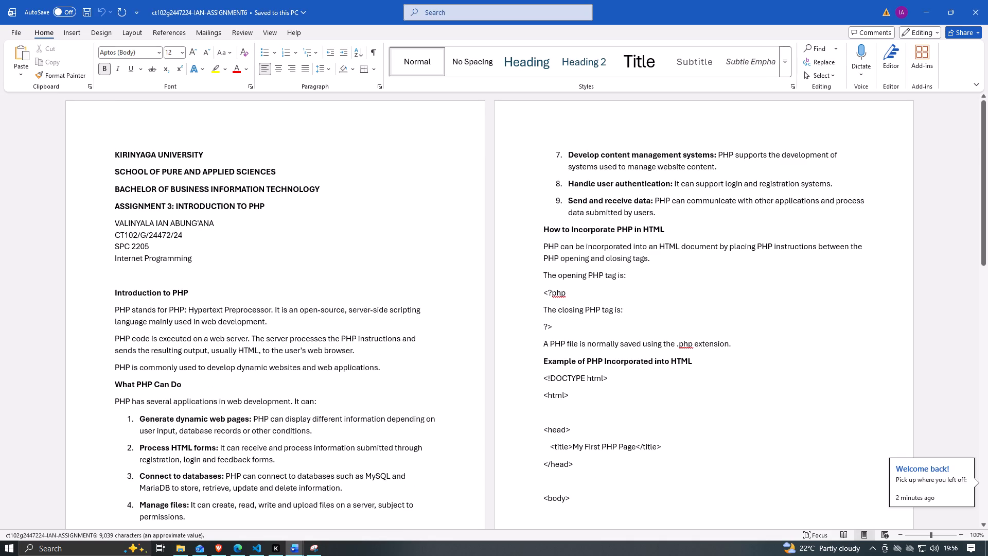
Change the assignment number in the INTRODUCTION TO PHP title line to 6 and save the ASSIGNMENT6 document.
{"action": "left_click", "coordinate": [171, 206]}
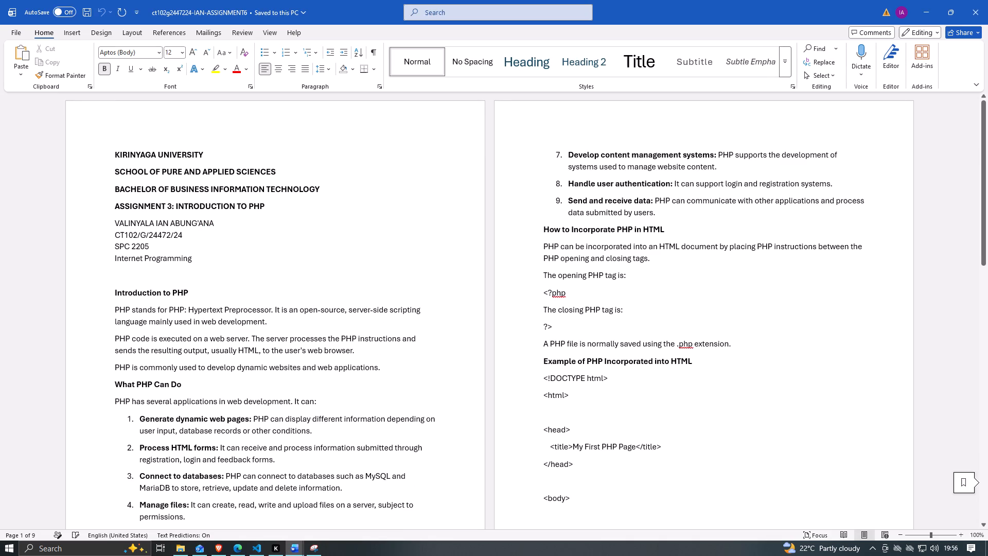
{"action": "key", "text": "BackSpace"}
{"action": "key", "text": "6"}
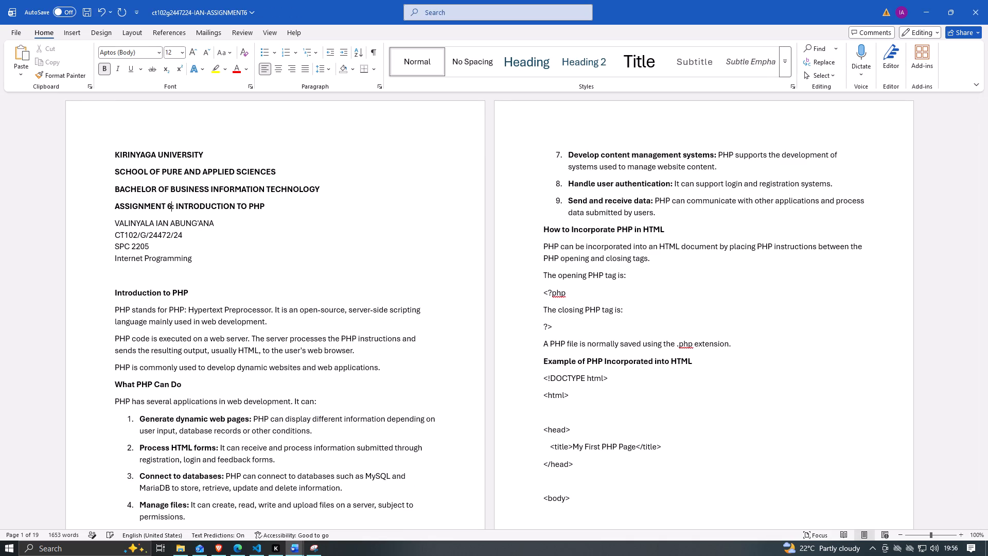
{"action": "left_click", "coordinate": [87, 13]}
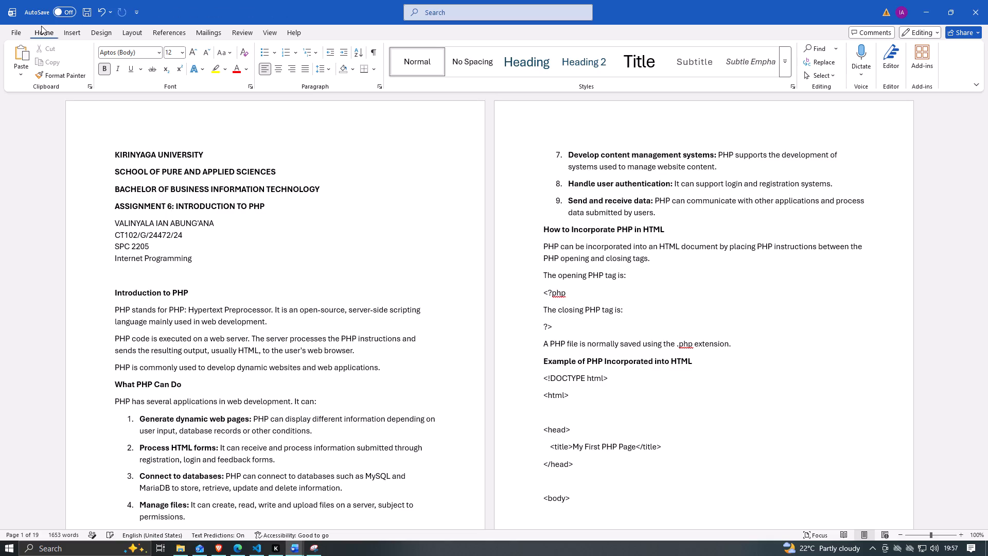
Save the ASSIGNMENT6 document as PDF in the INTERNET PROGRAMMING folder under the same name, replacing the earlier PDF copy.
{"action": "left_click", "coordinate": [17, 38]}
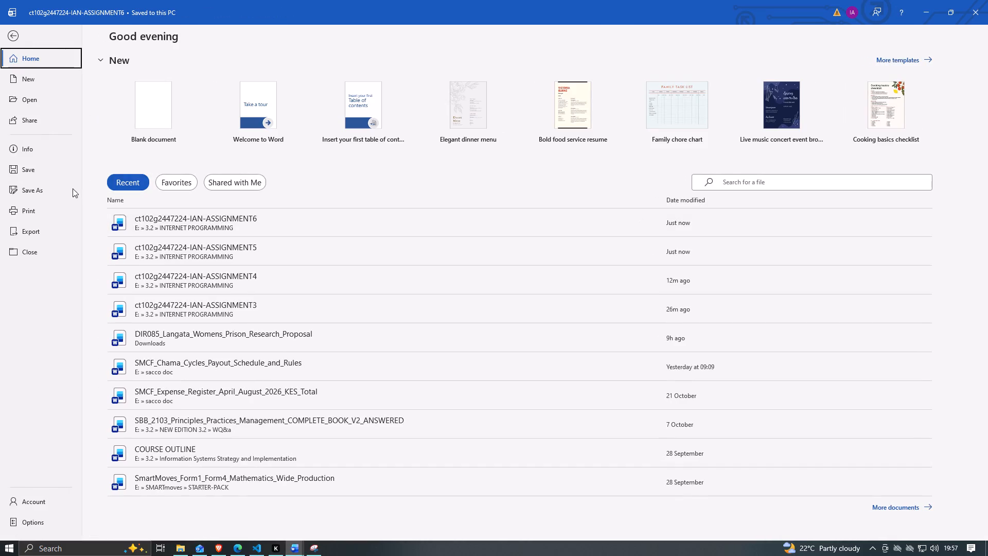
{"action": "left_click", "coordinate": [73, 188]}
{"action": "left_click", "coordinate": [362, 90]}
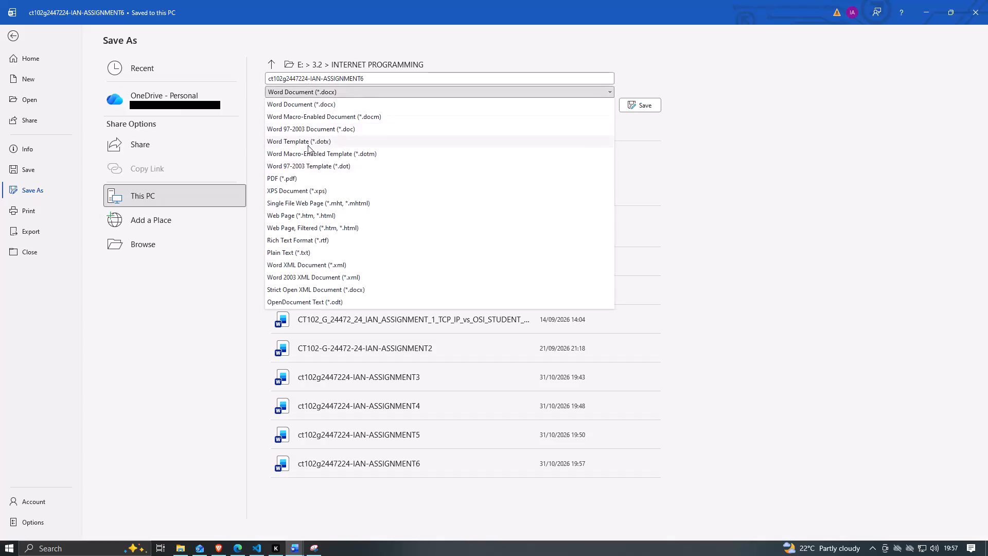
{"action": "left_click", "coordinate": [315, 181]}
{"action": "left_click", "coordinate": [655, 102]}
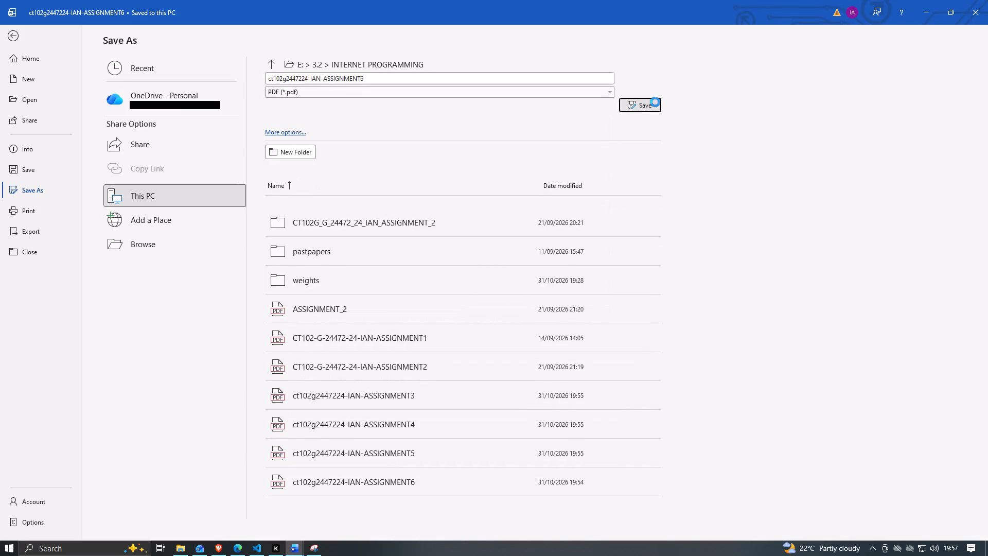
Replace the existing ASSIGNMENT6 PDF with the newly saved copy.
{"action": "left_click", "coordinate": [522, 302]}
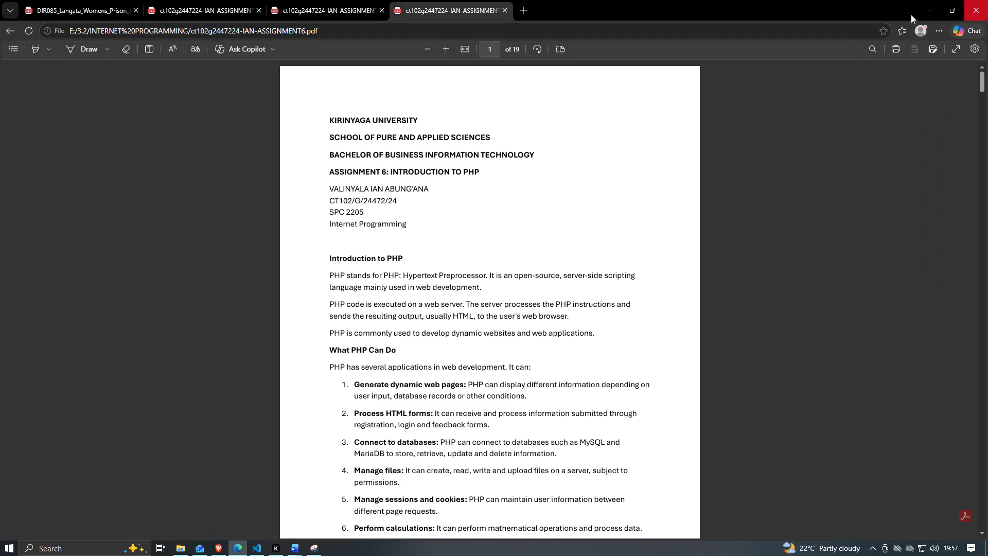
Minimize the browser showing the ASSIGNMENT6 PDF and close the ASSIGNMENT6 Word document.
{"action": "left_click", "coordinate": [930, 12]}
{"action": "left_click", "coordinate": [971, 15]}
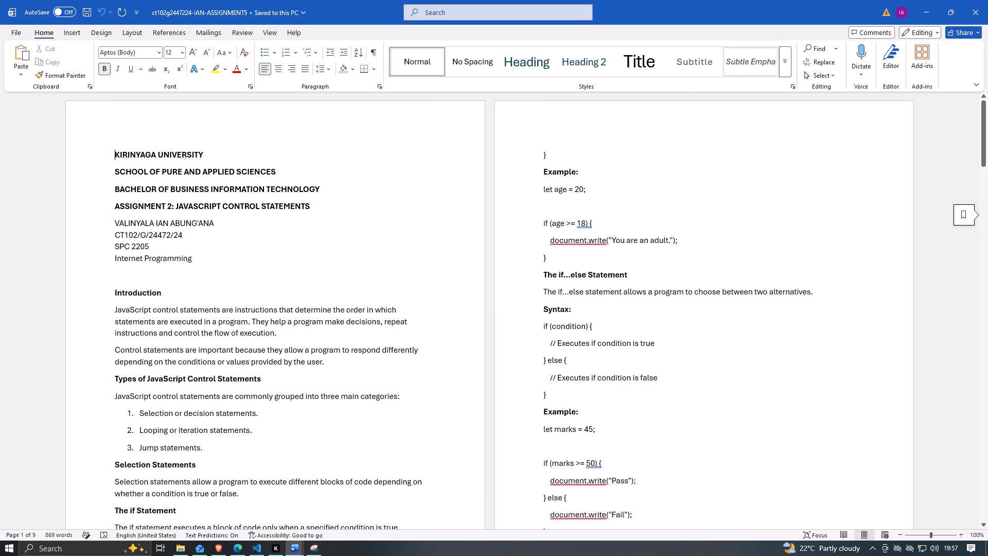
Change the assignment number in the JAVASCRIPT CONTROL STATEMENTS title line to 5 and save the ASSIGNMENT5 document.
{"action": "left_click", "coordinate": [171, 207]}
{"action": "key", "text": "BackSpace"}
{"action": "key", "text": "5"}
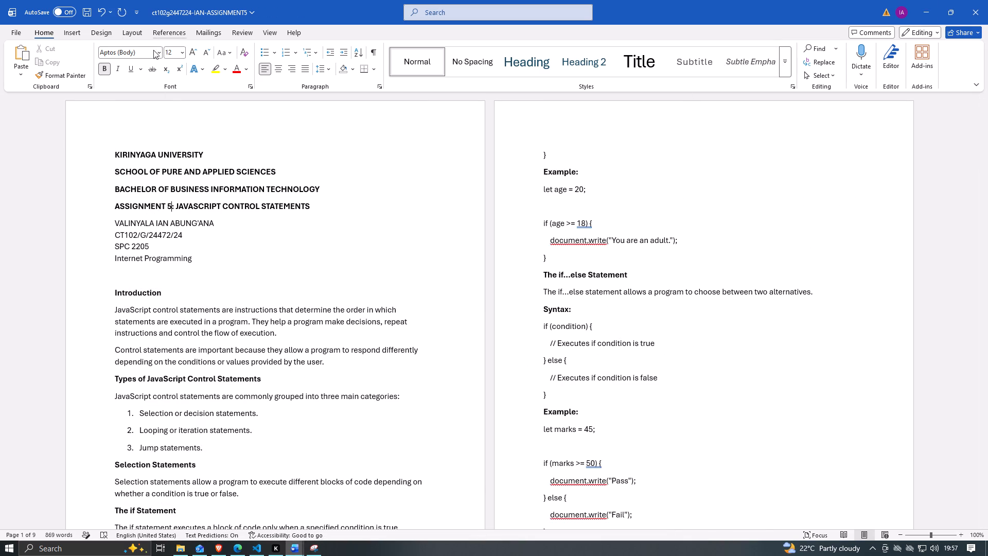
{"action": "left_click", "coordinate": [91, 15]}
Save the ASSIGNMENT5 document as PDF in the INTERNET PROGRAMMING folder under the same name, replacing the earlier PDF copy.
{"action": "left_click", "coordinate": [23, 28]}
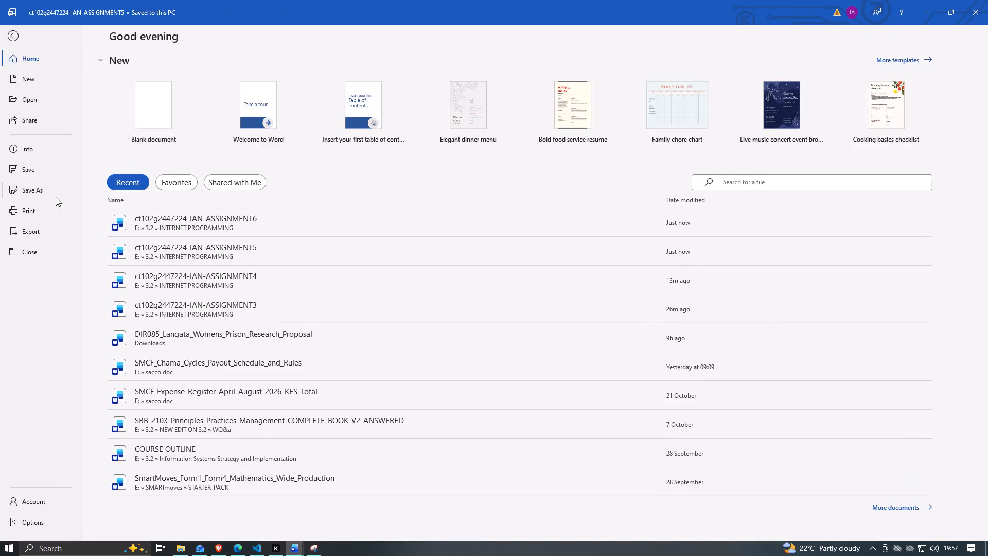
{"action": "left_click", "coordinate": [56, 197]}
{"action": "left_click", "coordinate": [345, 95]}
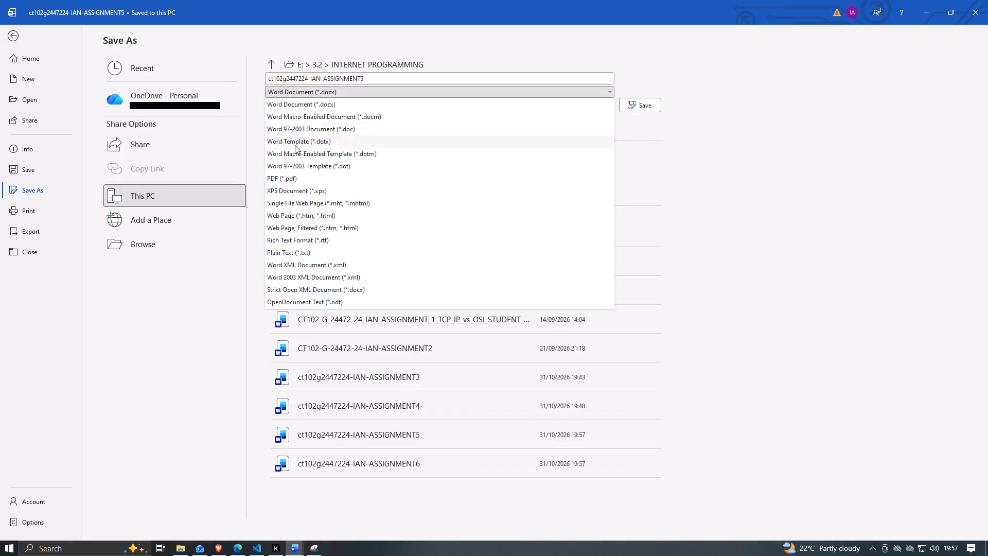
{"action": "left_click", "coordinate": [303, 177]}
{"action": "left_click", "coordinate": [644, 104]}
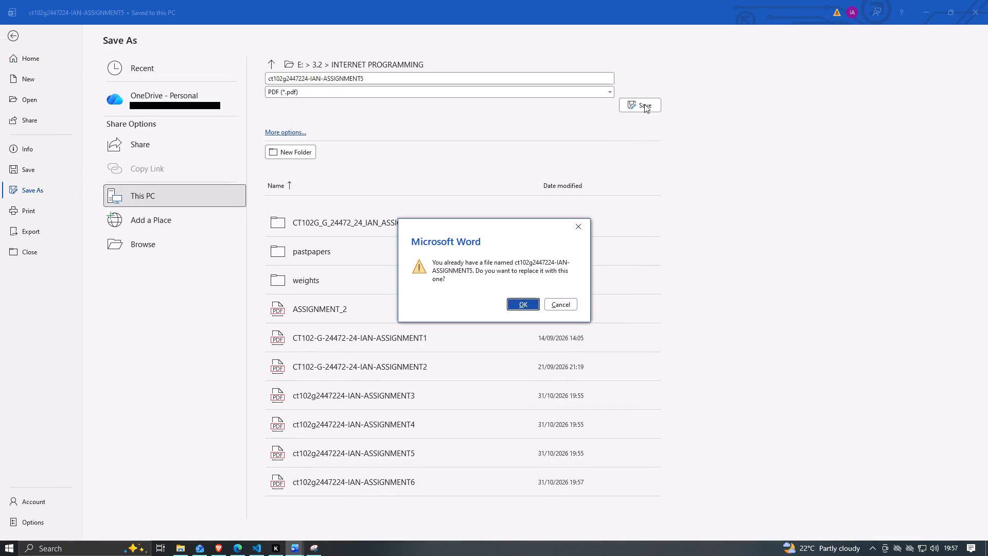
{"action": "left_click", "coordinate": [529, 303]}
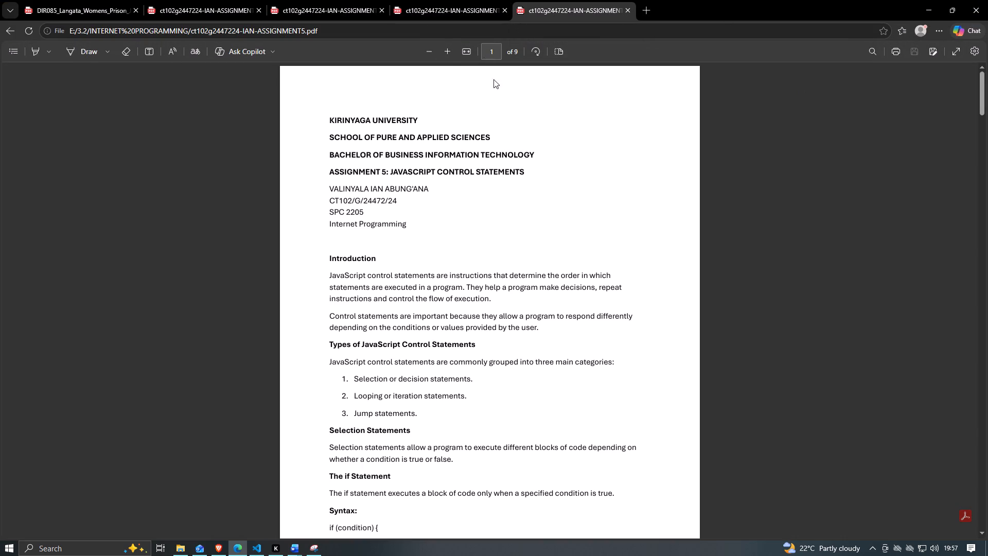
Check the title sections of the ASSIGNMENT6, ASSIGNMENT3 and ASSIGNMENT4 PDFs open in the browser.
{"action": "left_click", "coordinate": [458, 4]}
{"action": "left_click", "coordinate": [343, 4]}
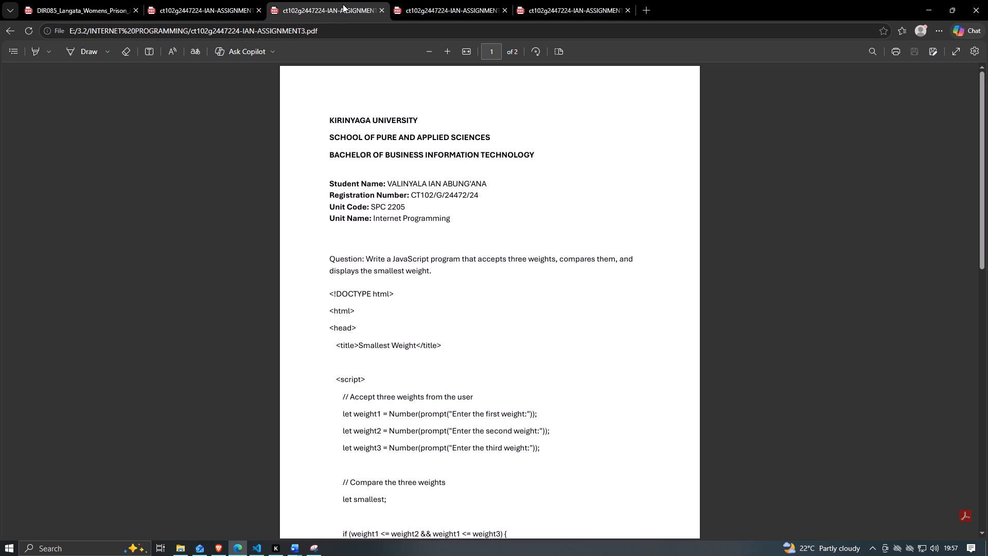
{"action": "left_click", "coordinate": [216, 10]}
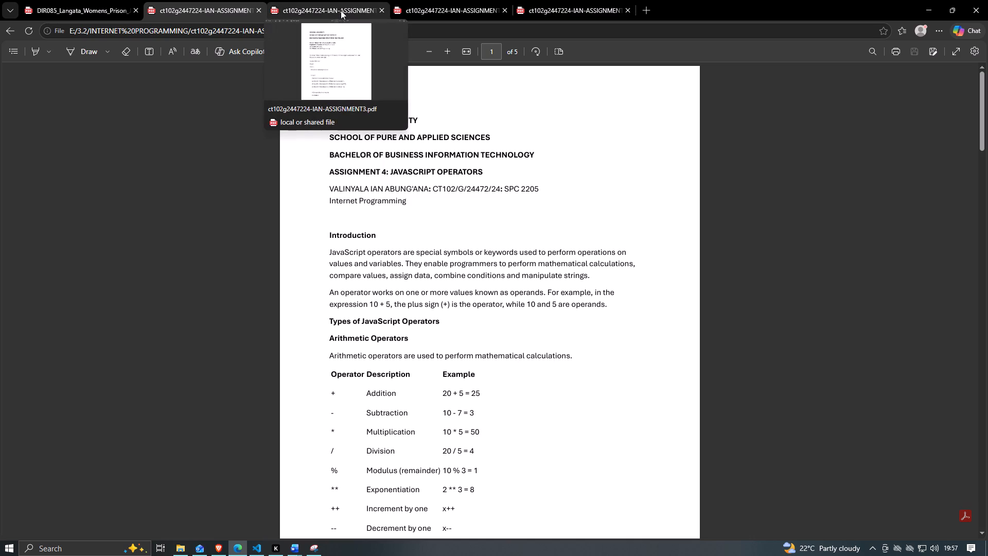
Minimize the browser showing the assignment PDFs and close the ASSIGNMENT5 Word document.
{"action": "left_click", "coordinate": [917, 8]}
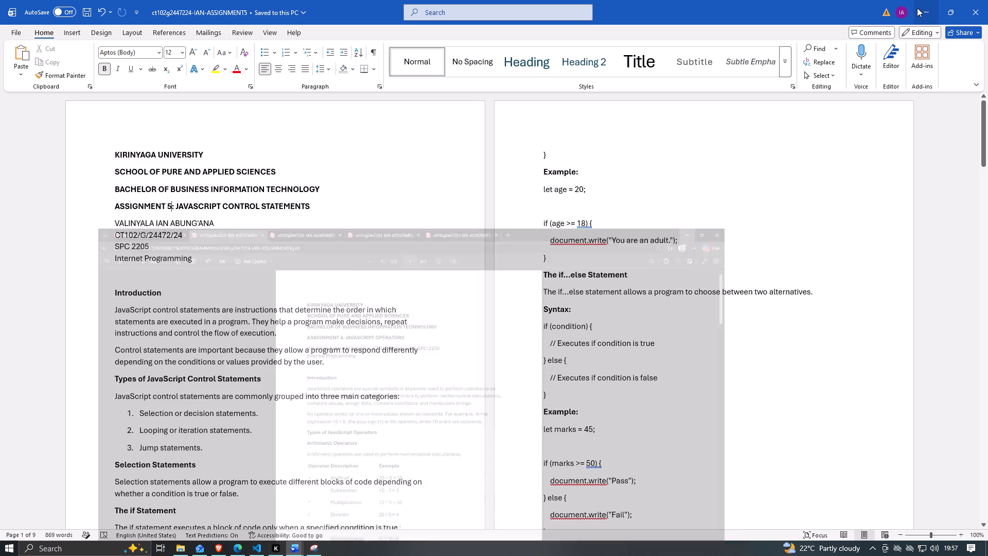
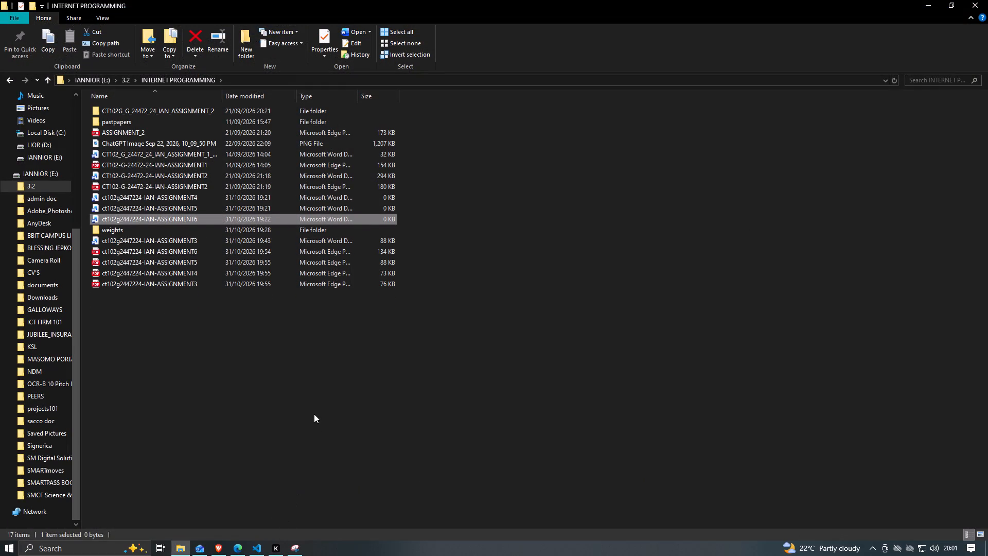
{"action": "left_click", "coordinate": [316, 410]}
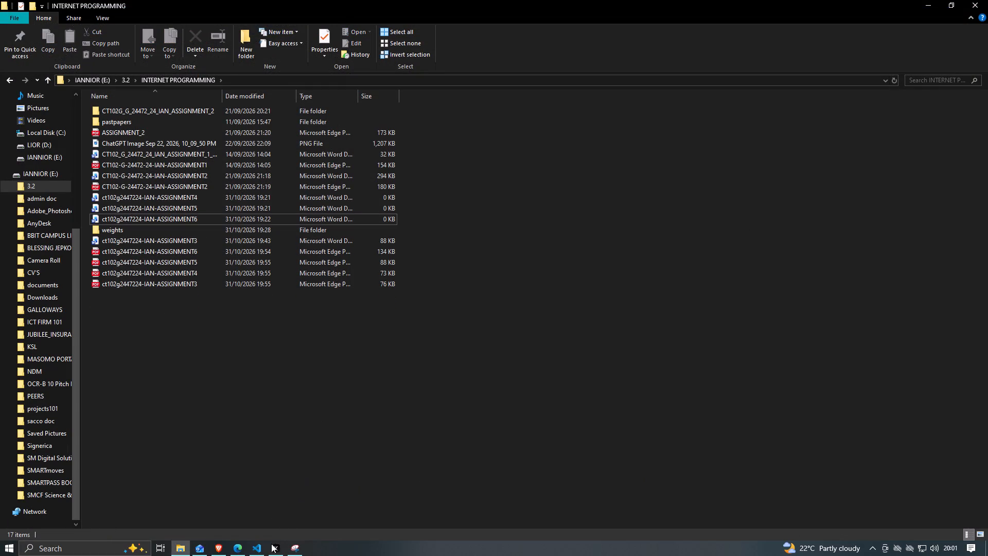